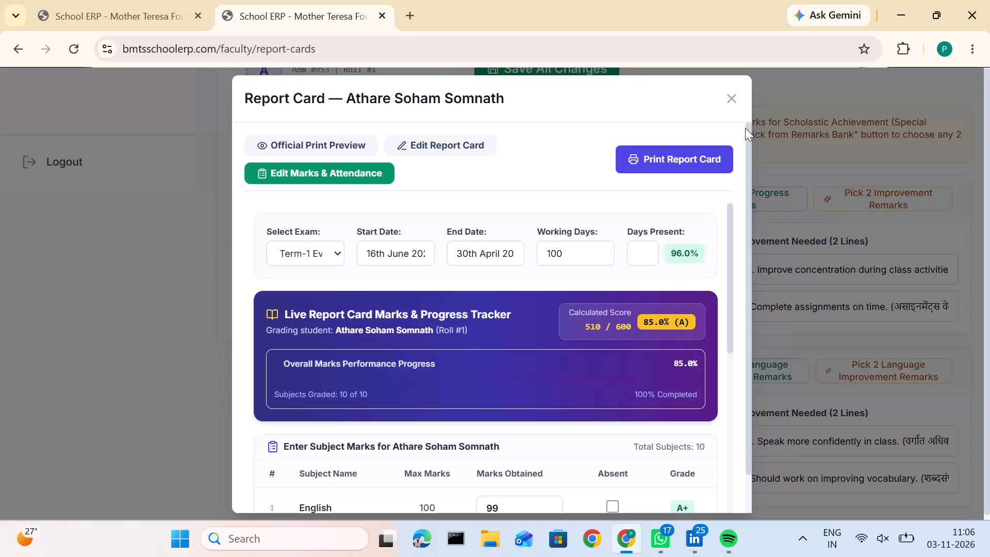
Close the open student report card and log out of the faculty account in both browser tabs.
click(808, 91)
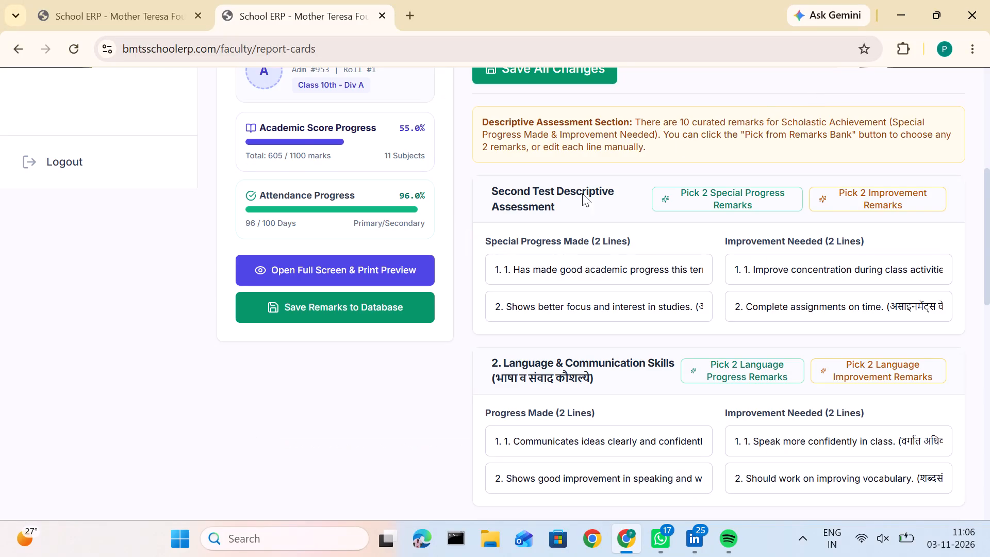
scroll(492, 238, up, 5)
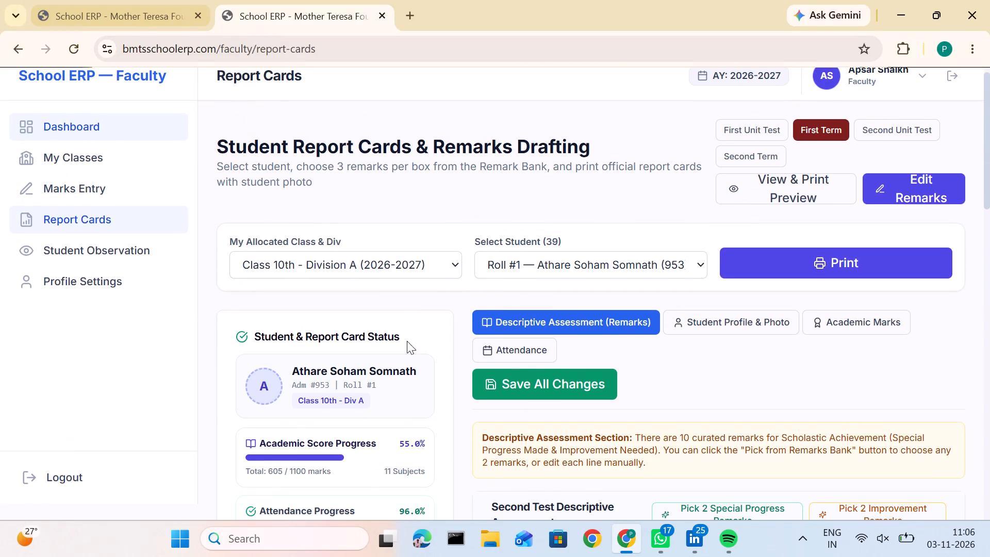
click(85, 470)
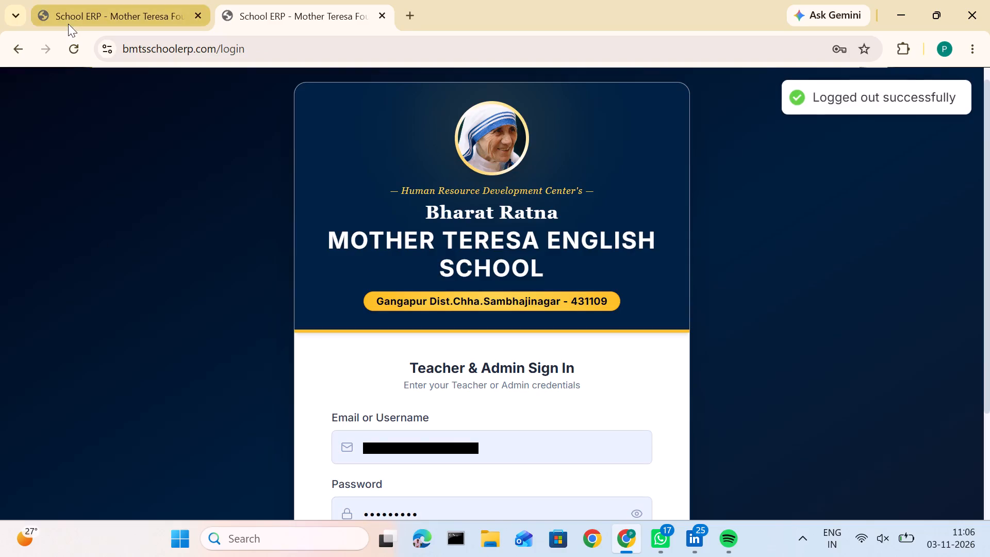
click(68, 24)
scroll(151, 212, up, 1)
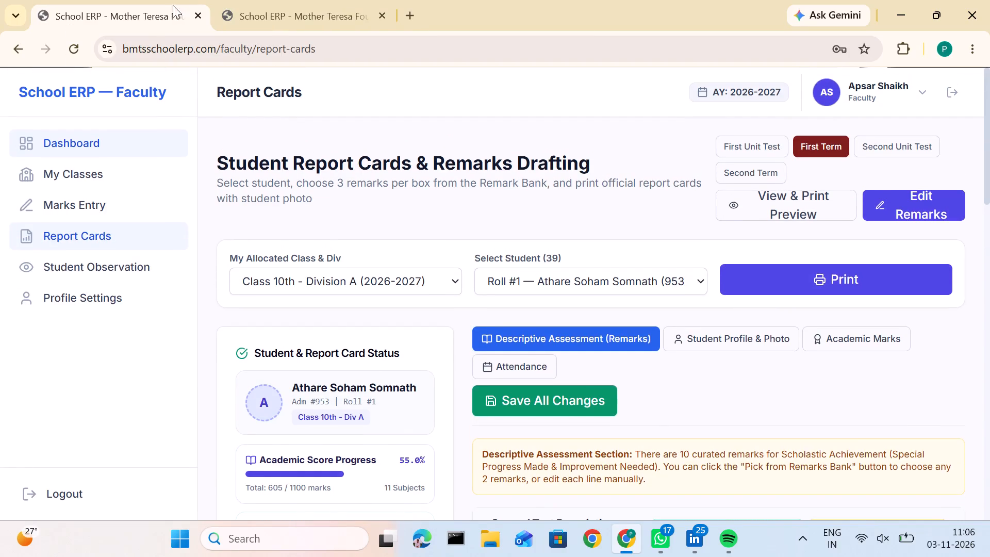
click(60, 500)
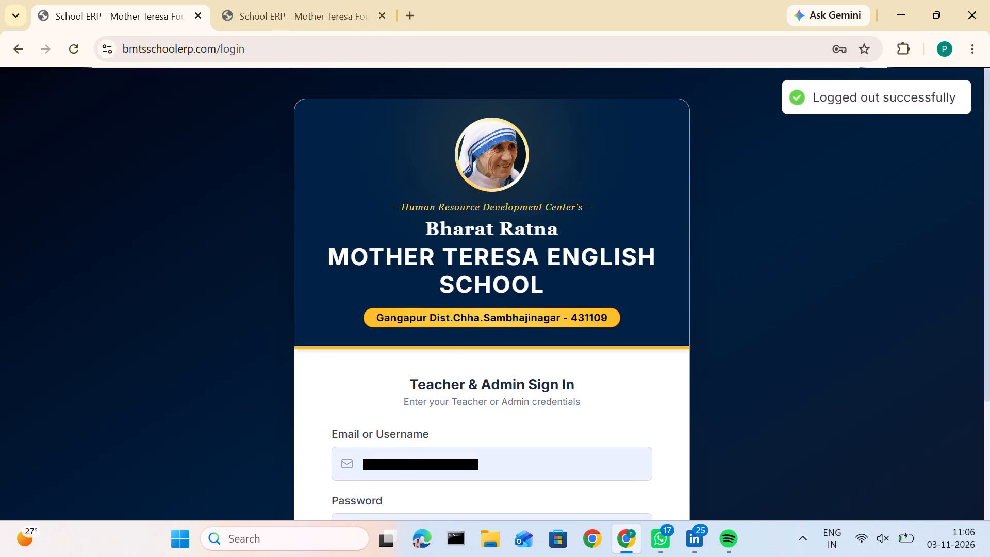
Sign in to the school ERP with the saved admin credentials.
click(520, 476)
scroll(497, 468, down, 1)
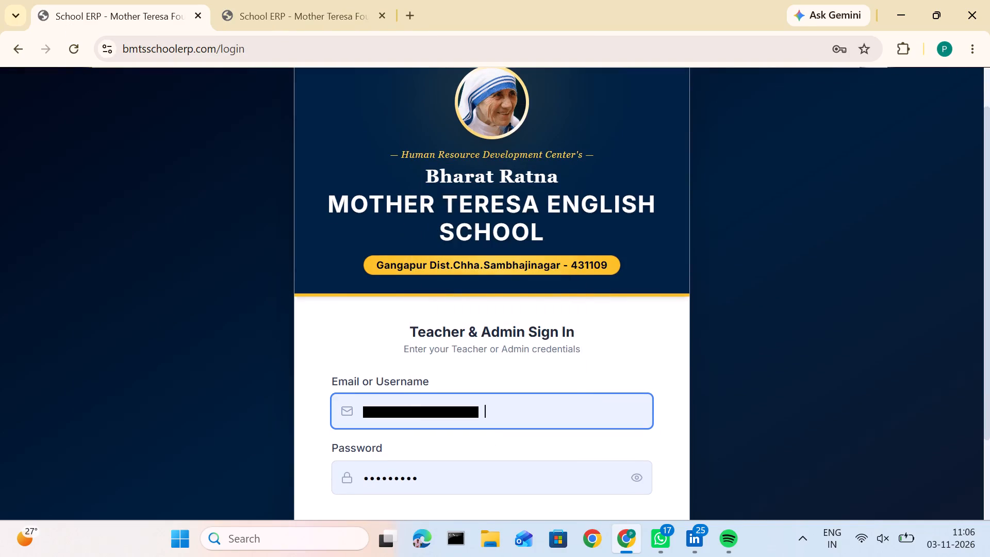
click(496, 413)
click(481, 126)
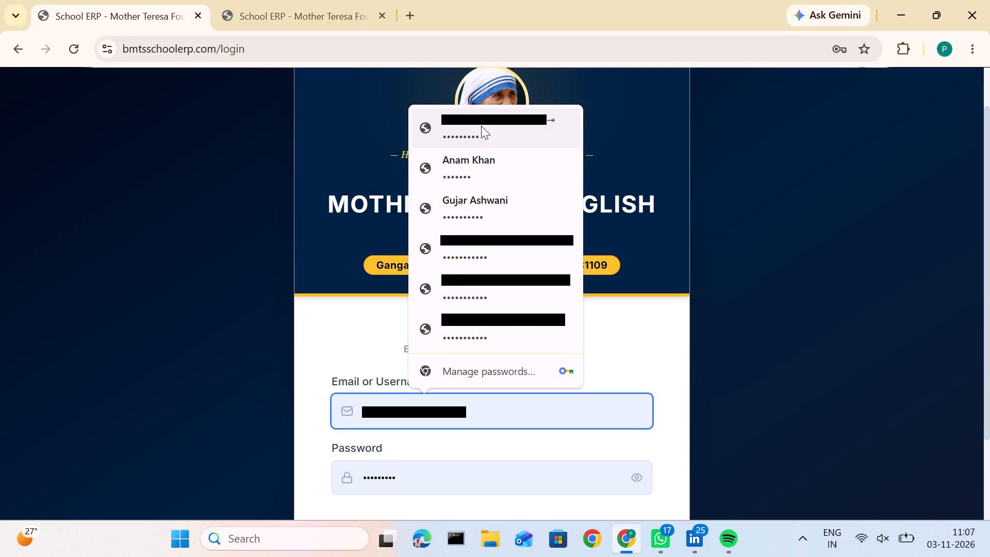
scroll(455, 392, down, 2)
click(451, 428)
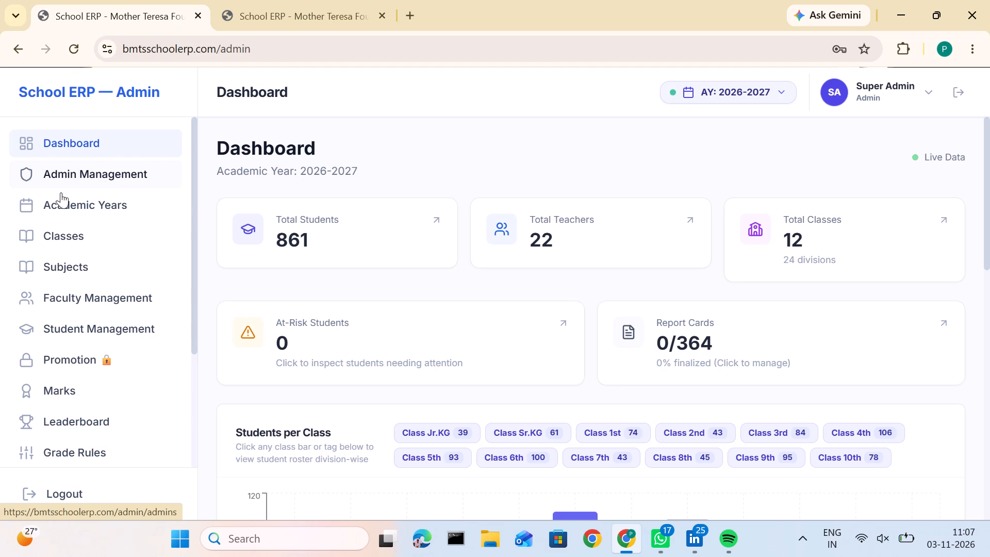
Open Subject Management and review the subjects configured for Class Jr.KG.
scroll(36, 325, down, 5)
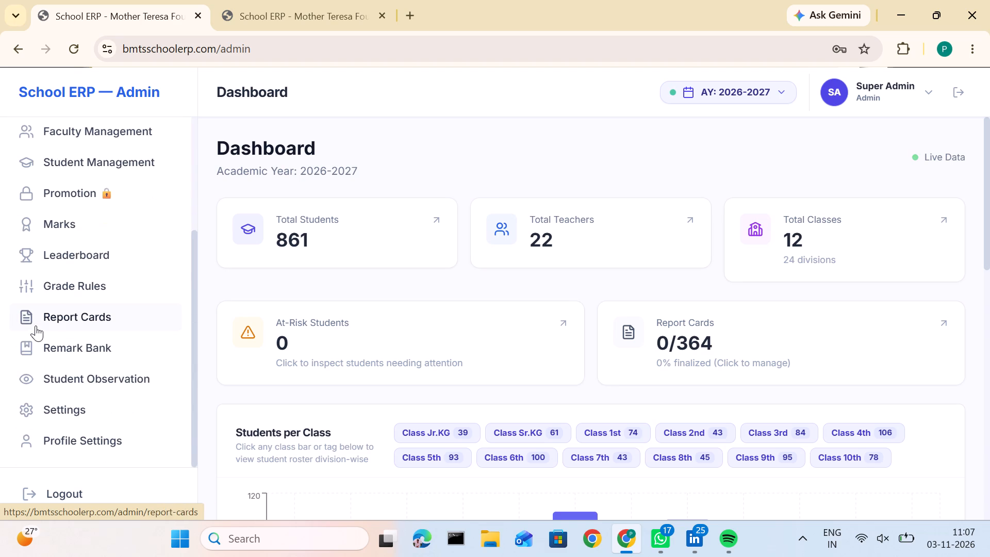
scroll(119, 207, up, 3)
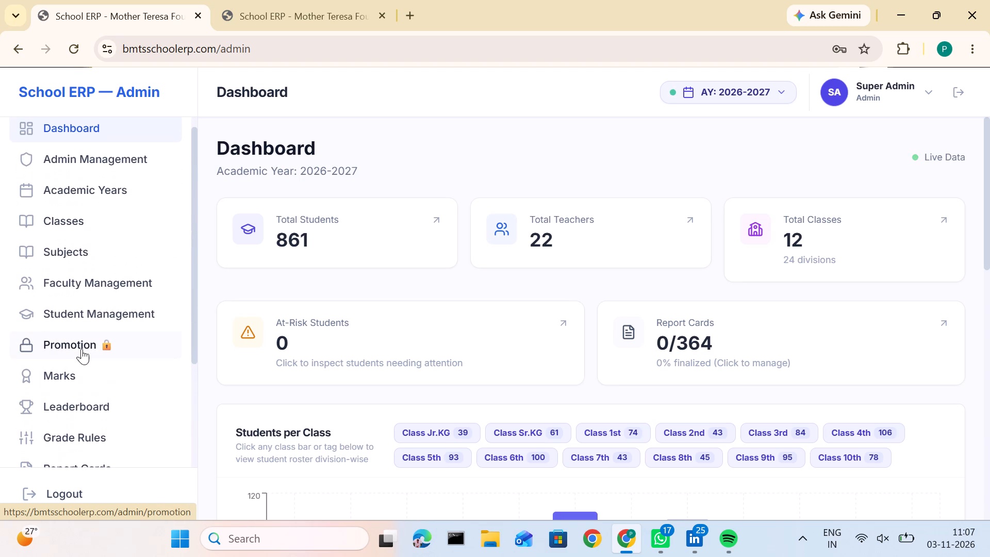
scroll(81, 349, down, 2)
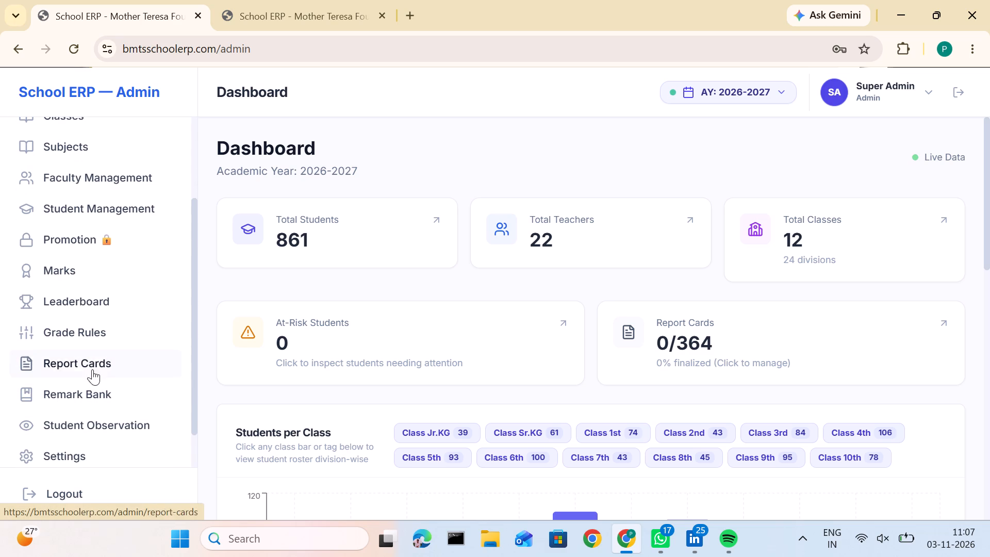
scroll(91, 408, down, 1)
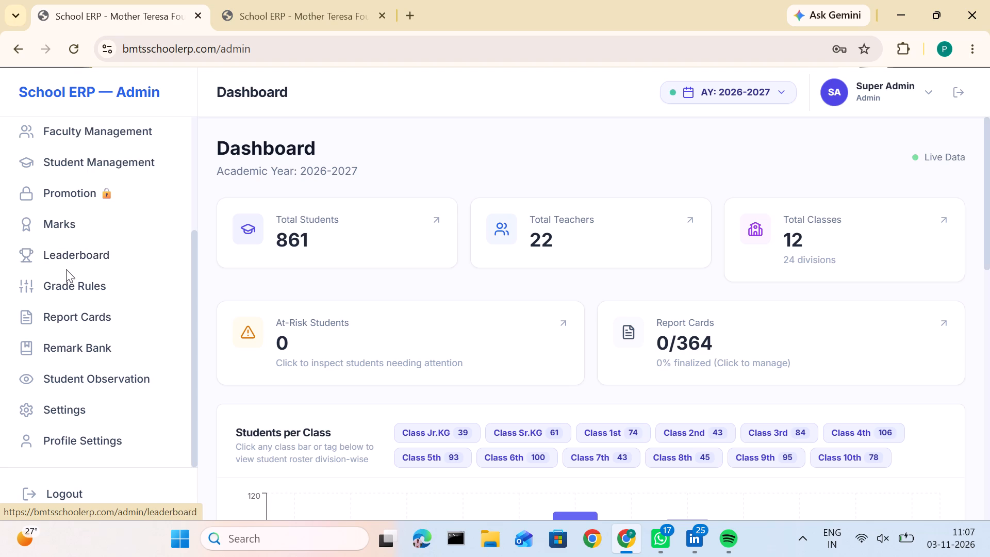
scroll(67, 354, down, 1)
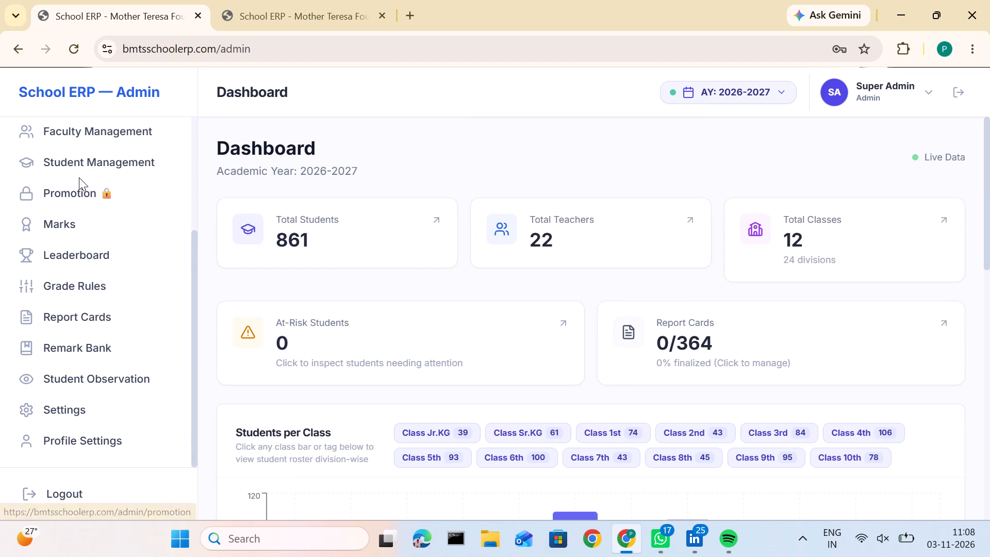
scroll(79, 177, up, 2)
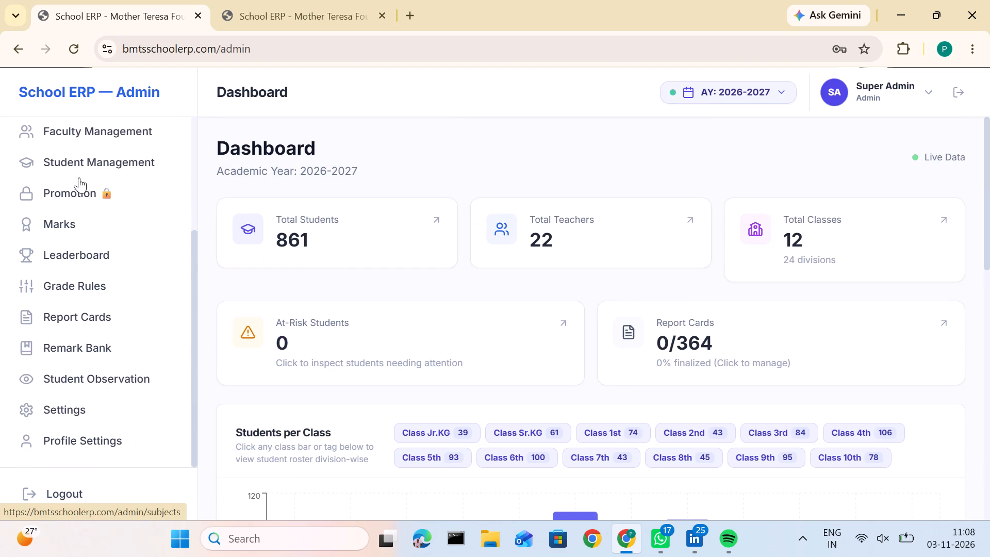
click(76, 278)
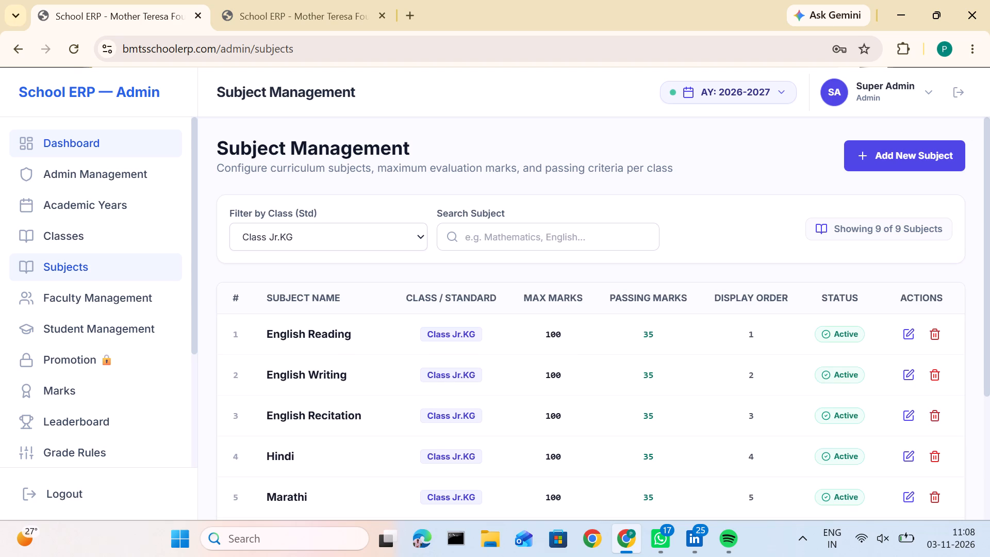
click(376, 240)
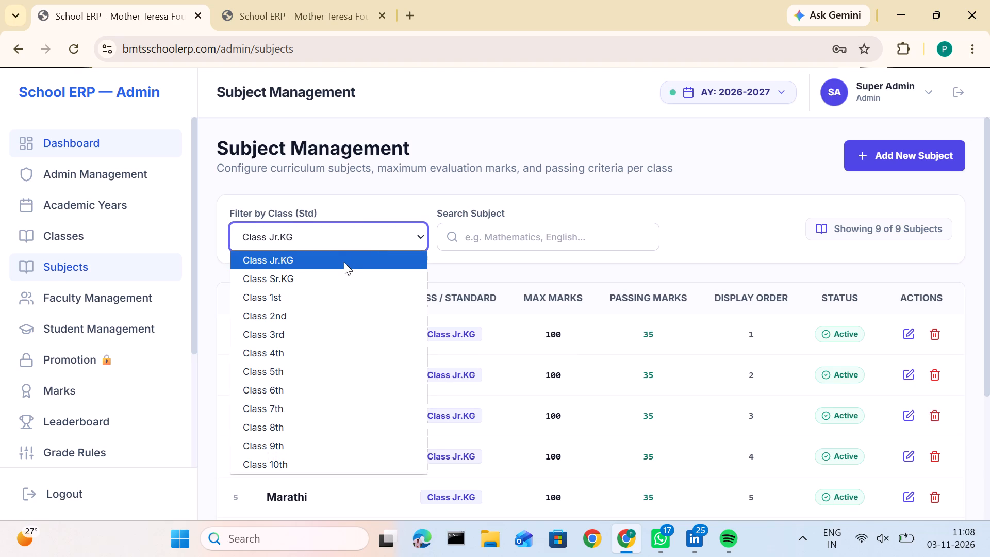
click(537, 377)
scroll(537, 377, down, 1)
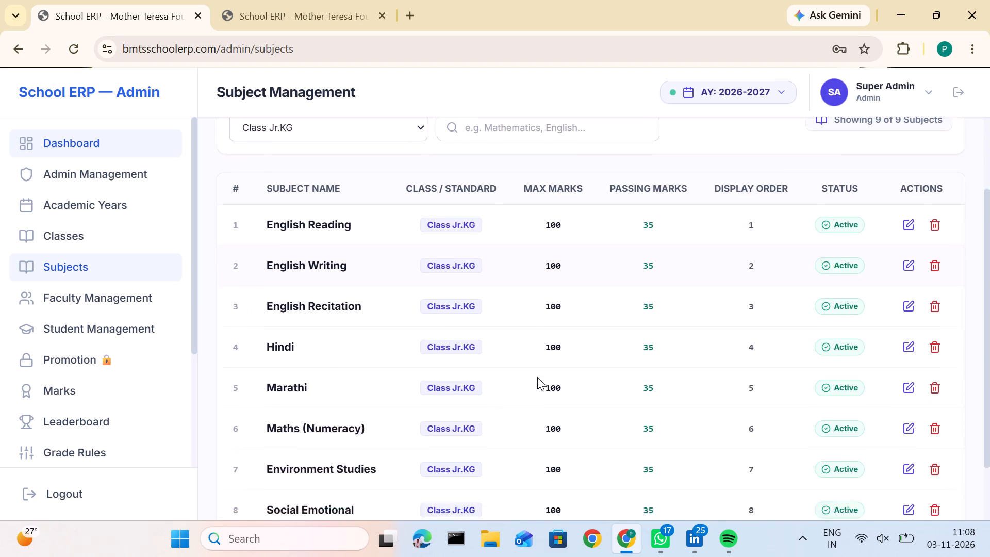
scroll(537, 377, down, 2)
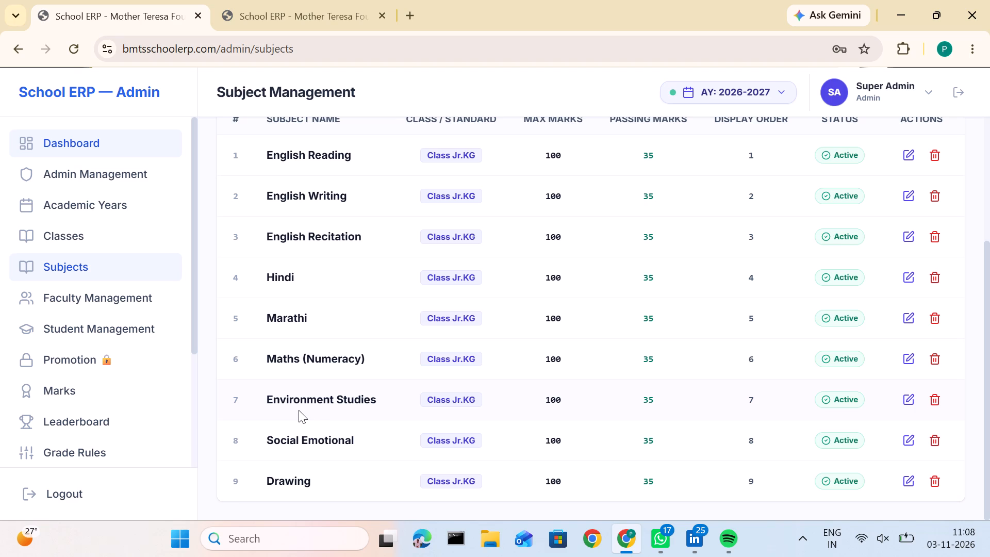
scroll(171, 209, up, 4)
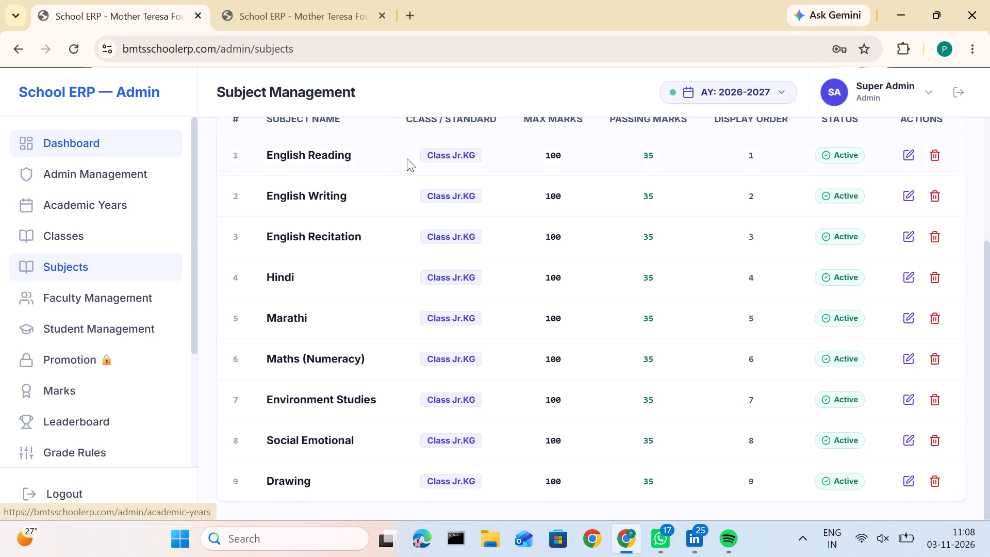
scroll(407, 158, up, 2)
Filter the subjects by Class Sr.KG and review that class's subject list.
click(345, 241)
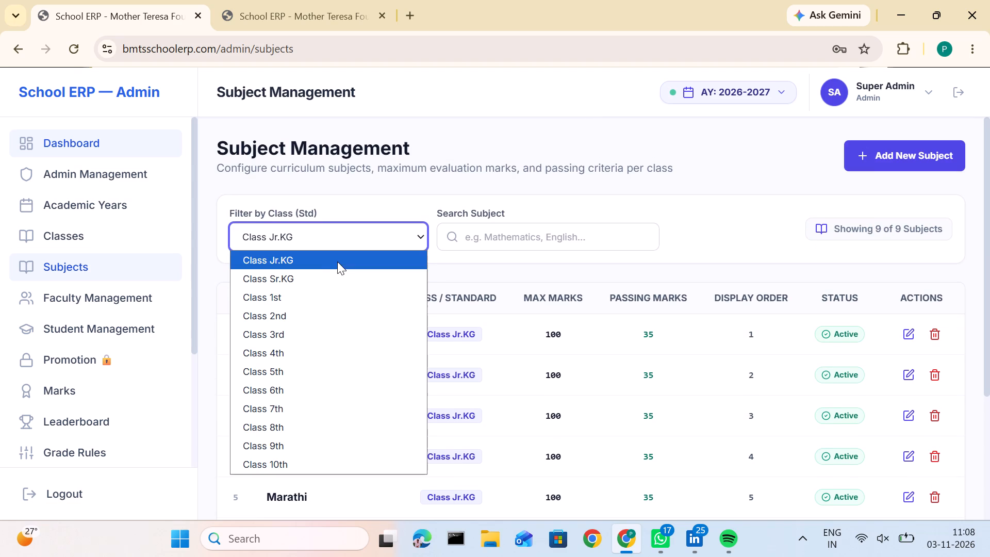
click(332, 281)
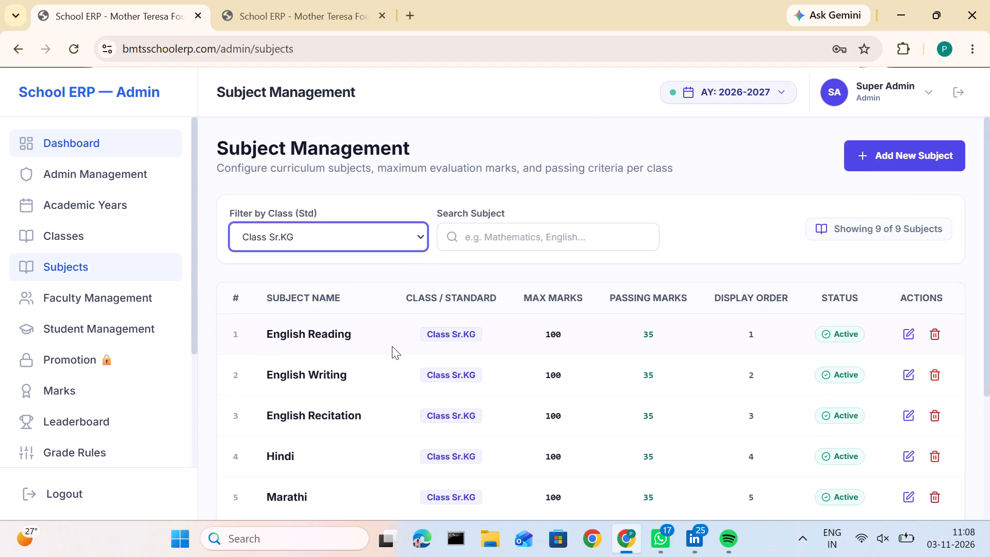
scroll(392, 346, down, 2)
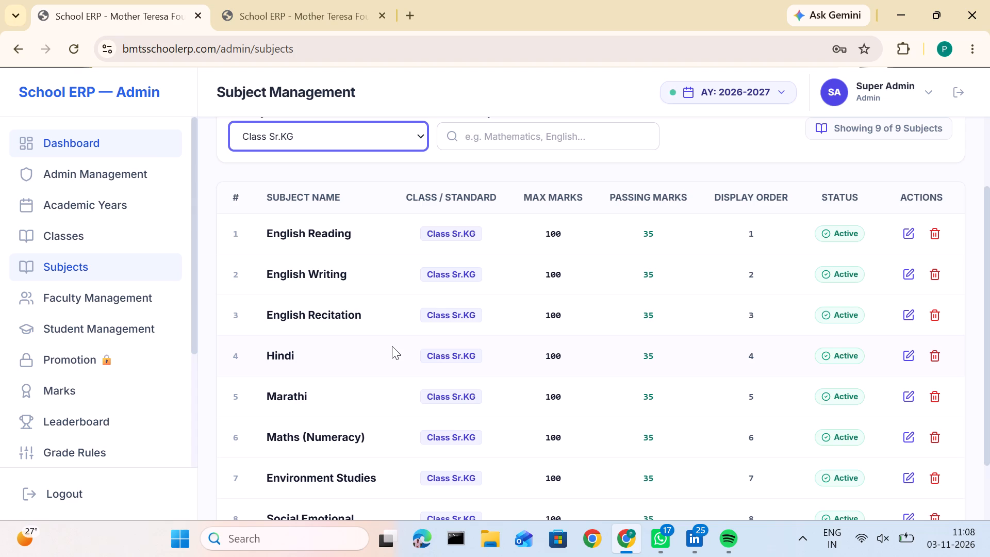
scroll(392, 346, down, 3)
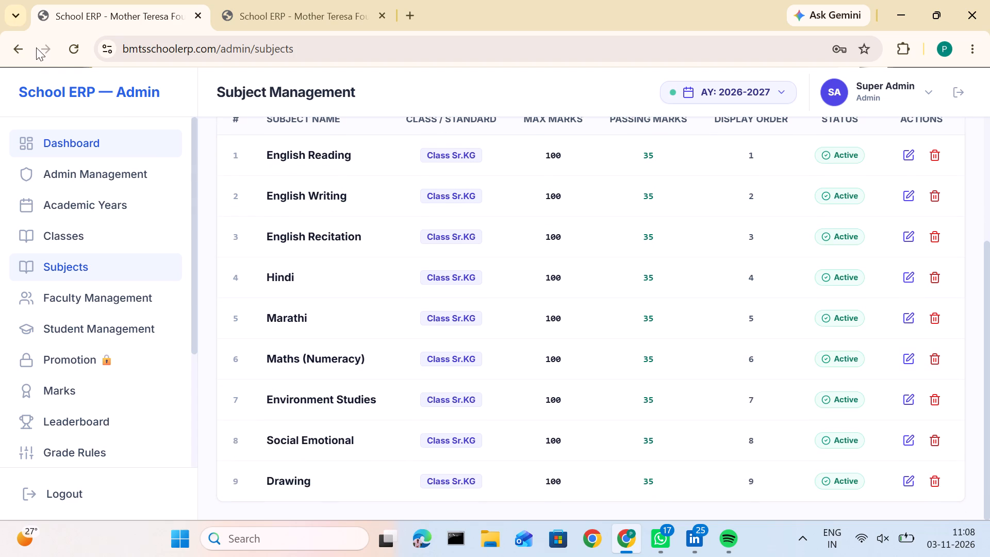
Leave Subject Management and open Faculty Management to review the teachers and their assigned classes and subjects.
click(18, 48)
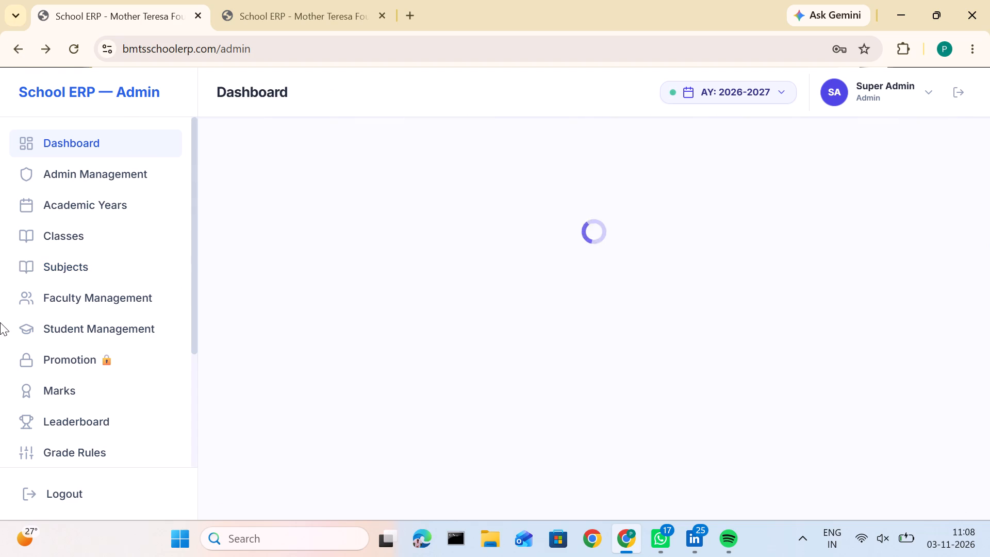
click(86, 194)
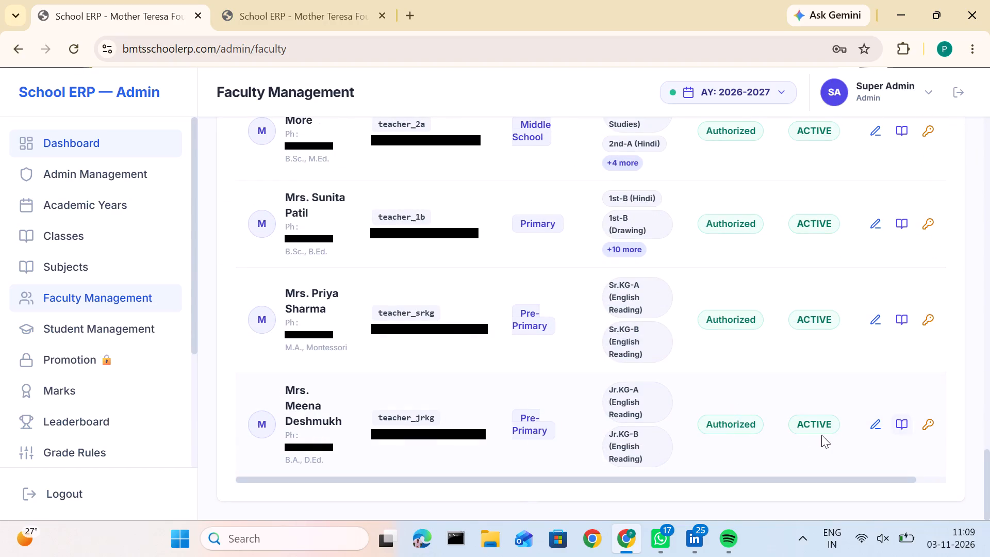
click(887, 430)
click(880, 422)
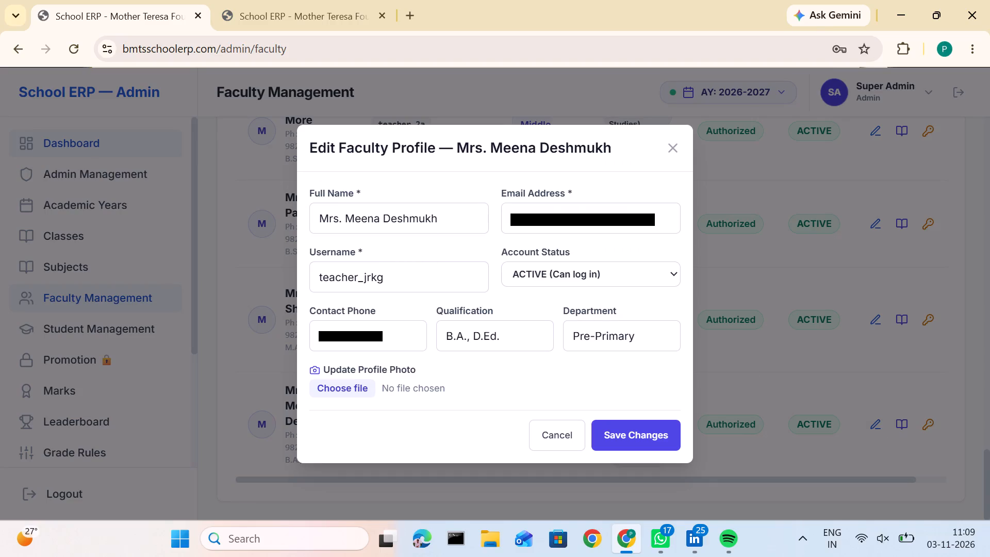
click(455, 213)
key(BackSpace)
key(BackSpace)
key(BackSpace)
key(BackSpace)
key(BackSpace)
key(BackSpace)
key(BackSpace)
key(BackSpace)
key(BackSpace)
key(BackSpace)
key(BackSpace)
key(BackSpace)
key(BackSpace)
key(BackSpace)
key(BackSpace)
key(BackSpace)
key(BackSpace)
key(BackSpace)
key(BackSpace)
key(BackSpace)
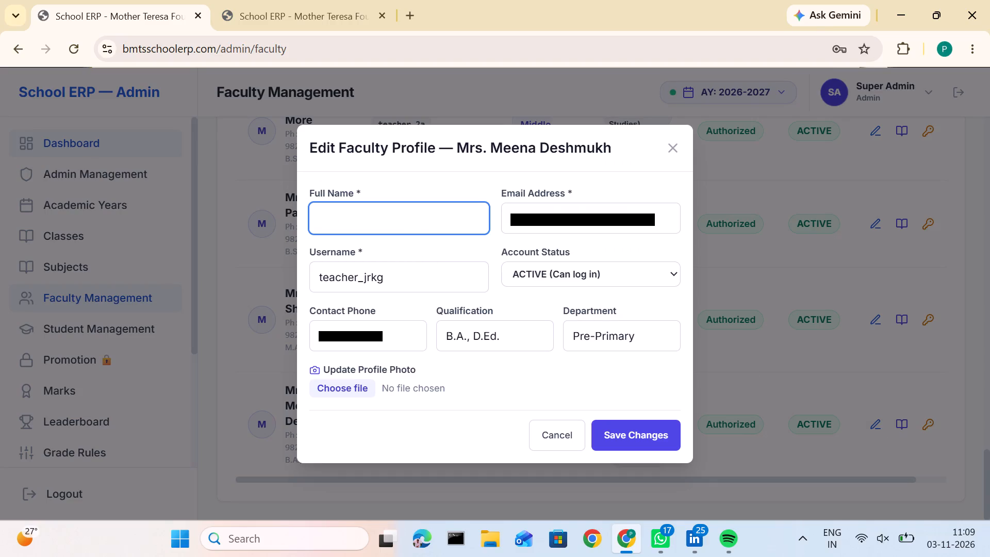
key(BackSpace)
key(BackSpace)
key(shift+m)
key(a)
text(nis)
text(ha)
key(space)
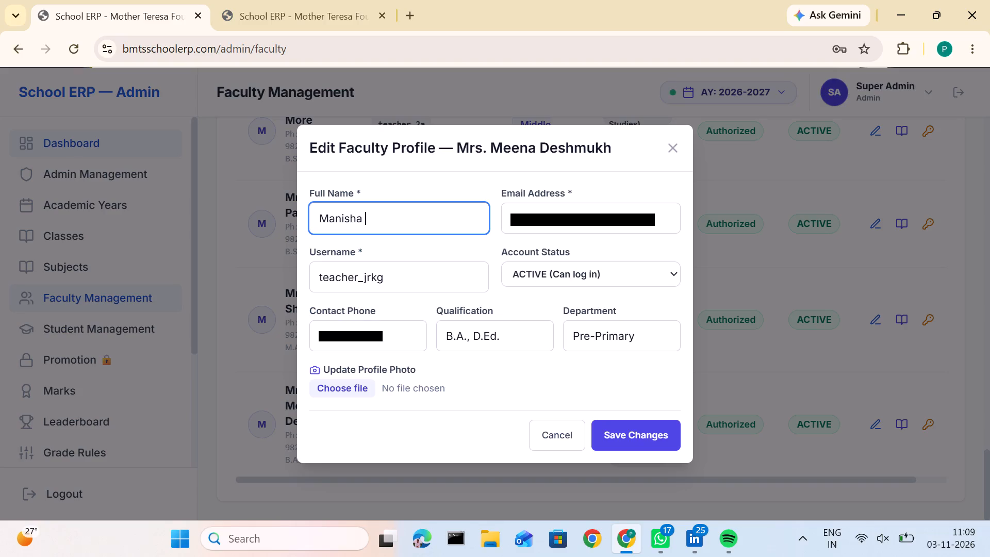
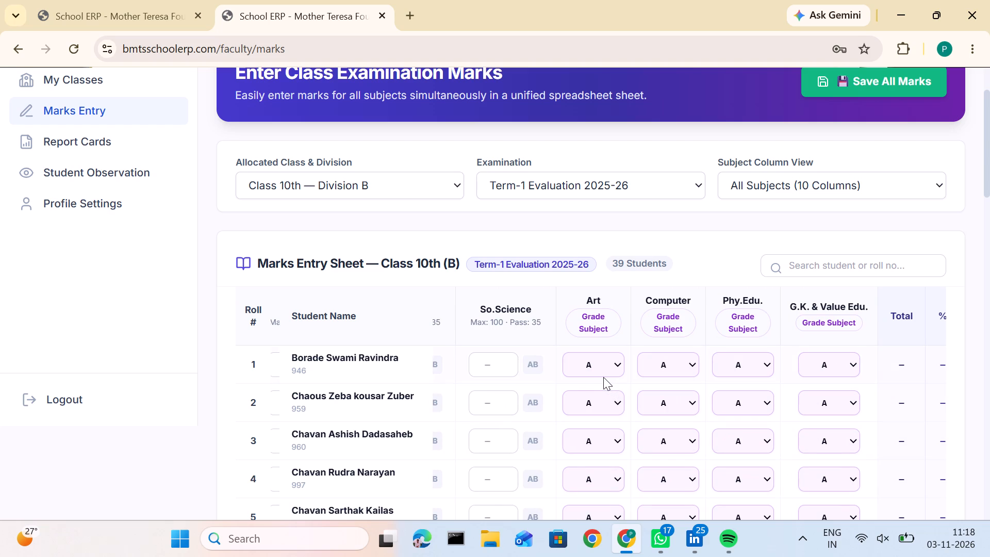
Examine the Class 10th B marks entry sheet across its subject columns, including the grade options offered for Art.
scroll(603, 377, left, 2)
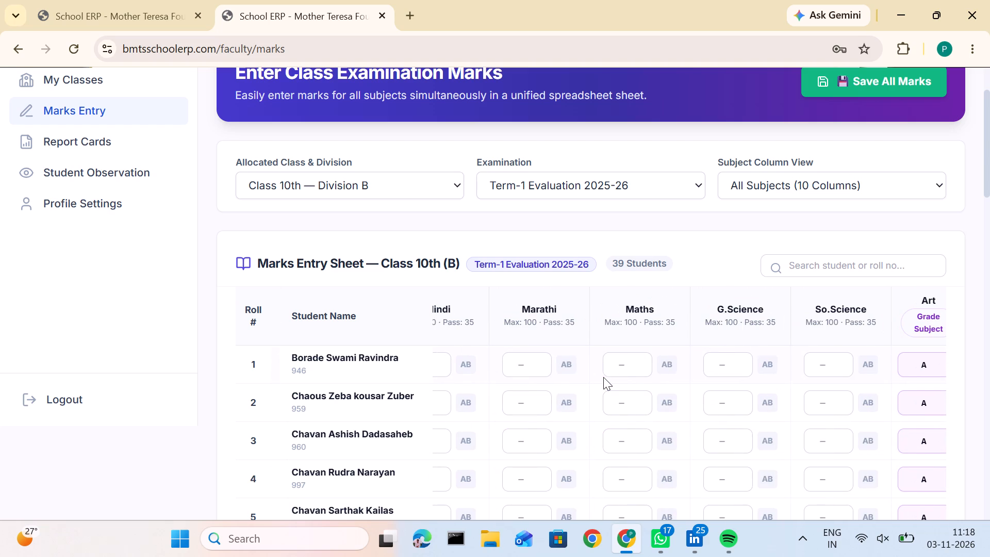
scroll(603, 377, left, 3)
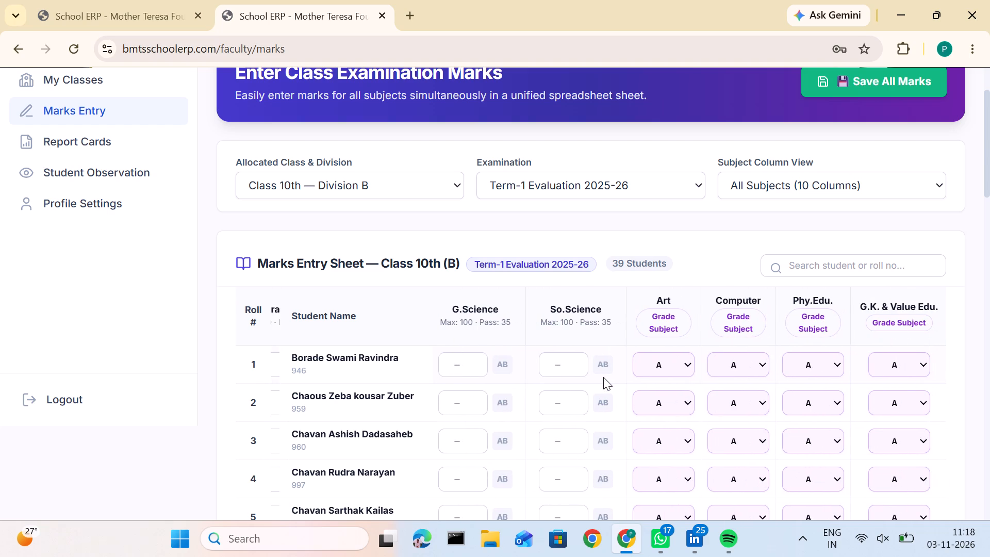
click(662, 375)
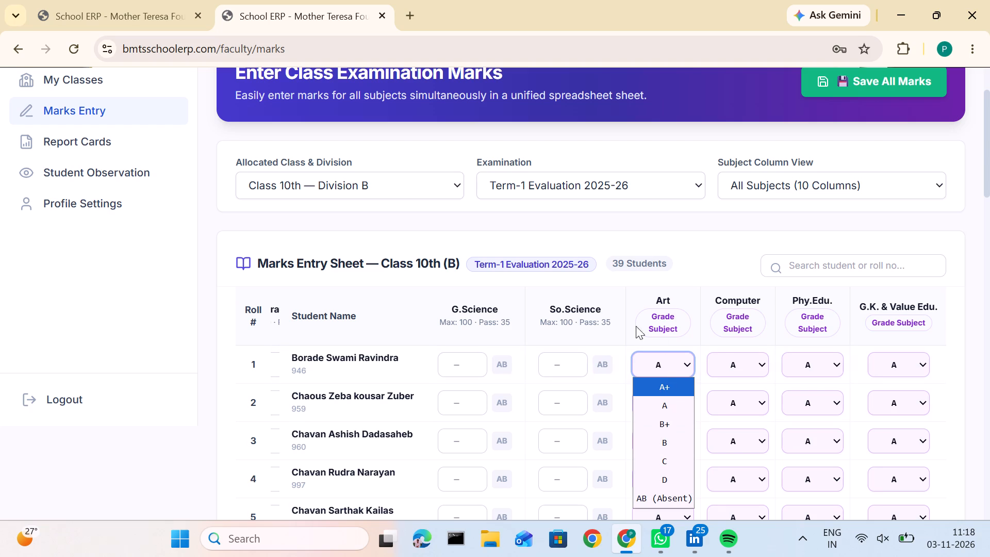
click(630, 329)
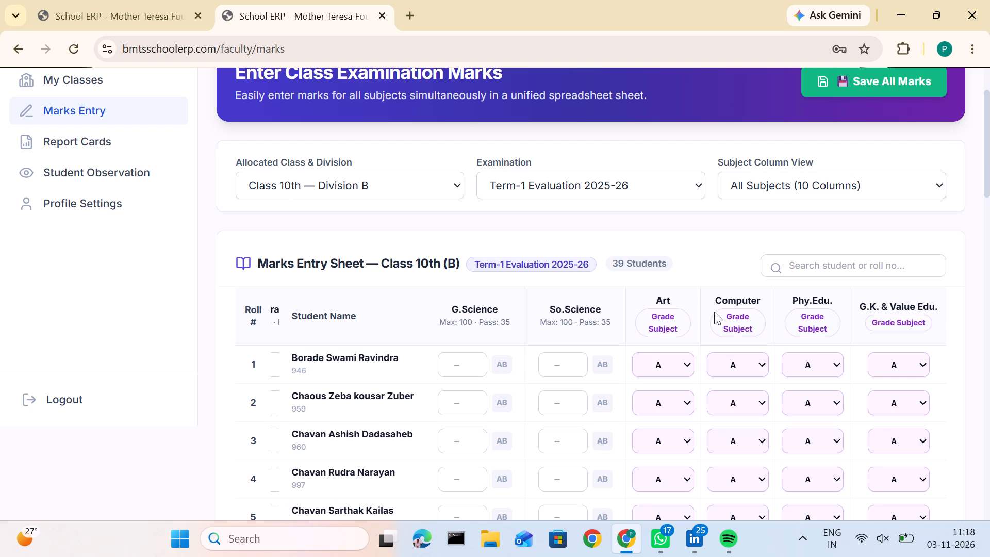
scroll(714, 312, up, 1)
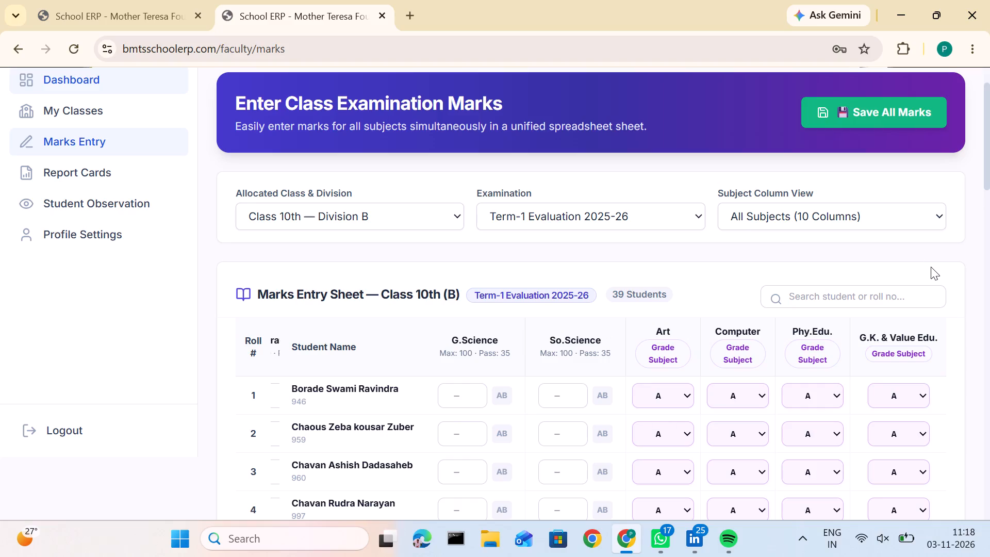
Return to the admin session, open the subject list, filter it by Class 8th and review its subjects.
click(120, 14)
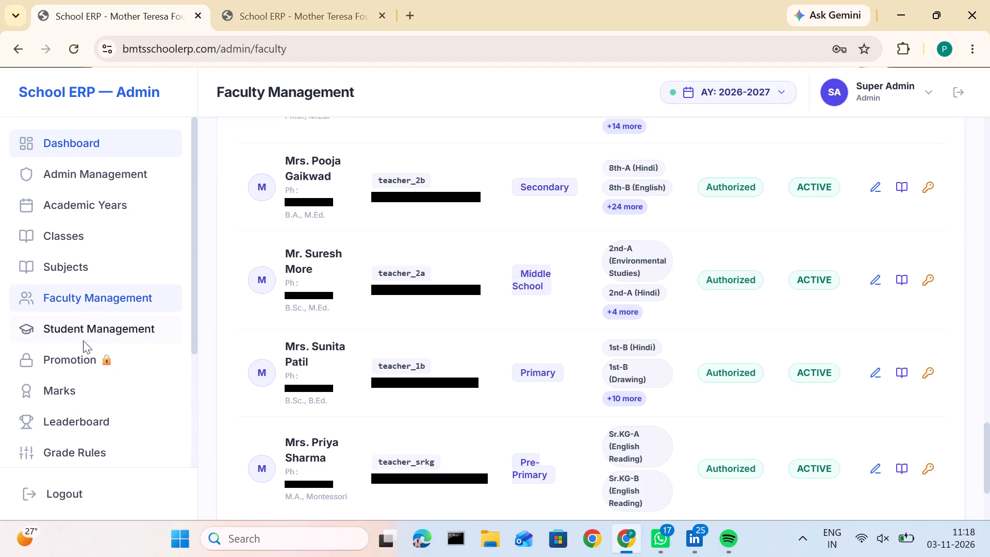
click(80, 263)
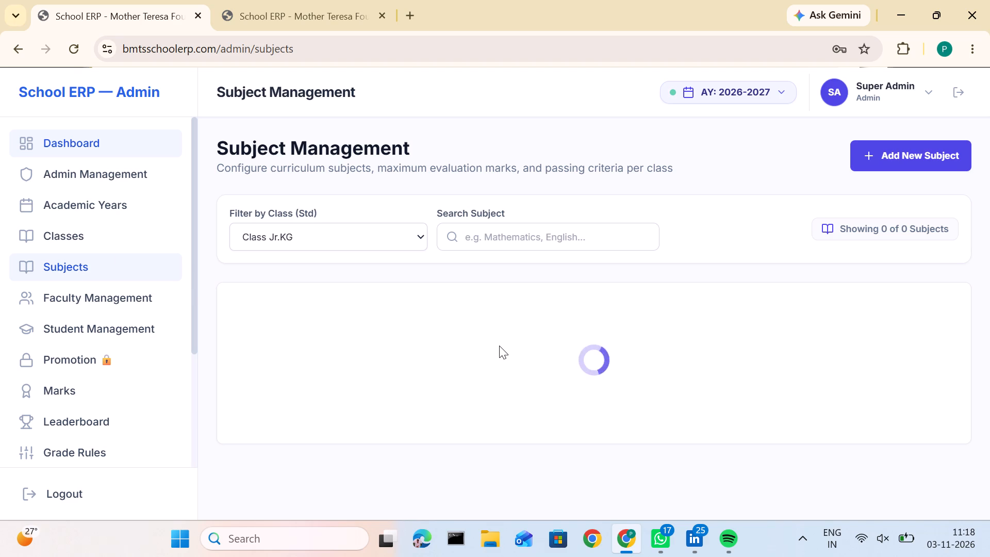
click(352, 239)
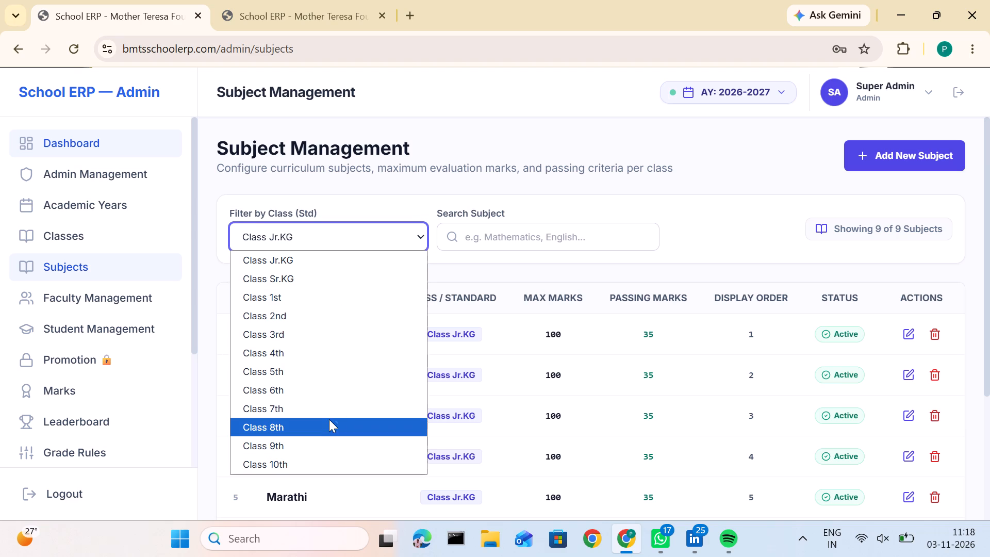
click(326, 435)
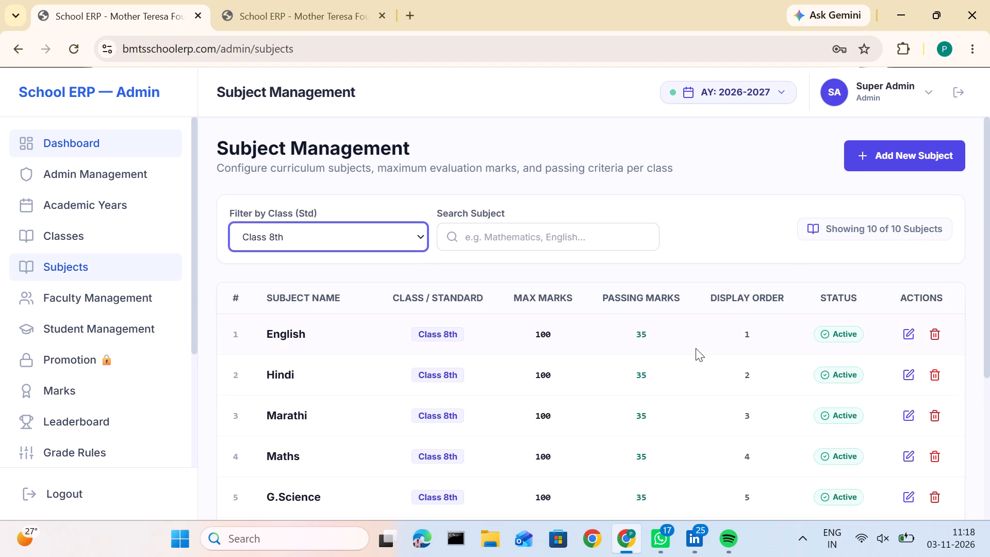
scroll(696, 348, down, 3)
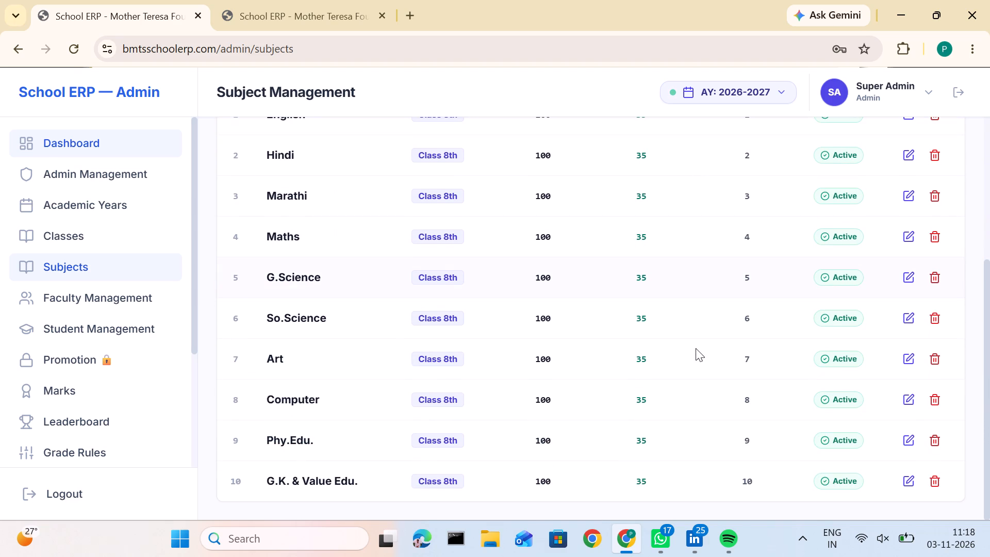
scroll(696, 348, down, 2)
scroll(313, 342, up, 4)
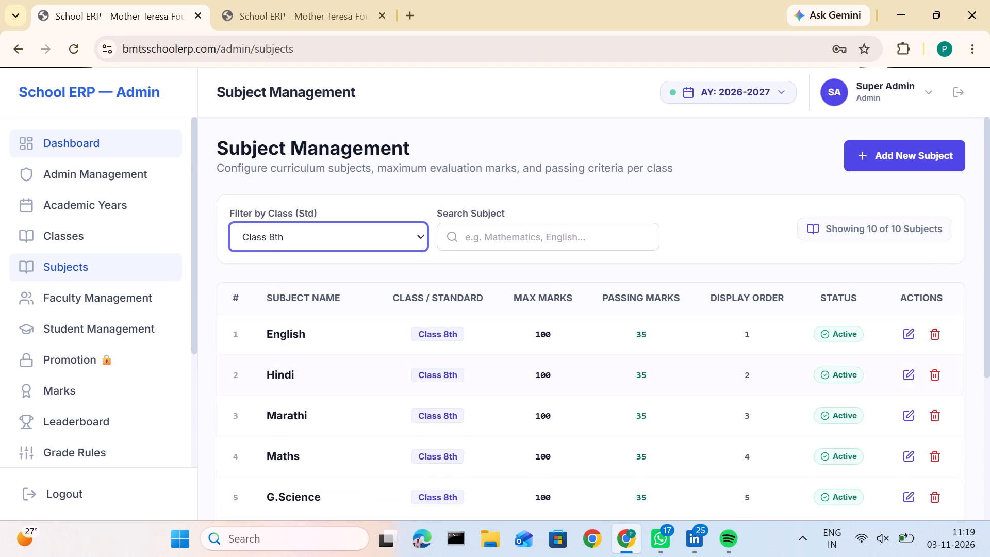
Rename the Class 8th subject G.Science as "Science & Technology" and save the update.
scroll(280, 381, down, 2)
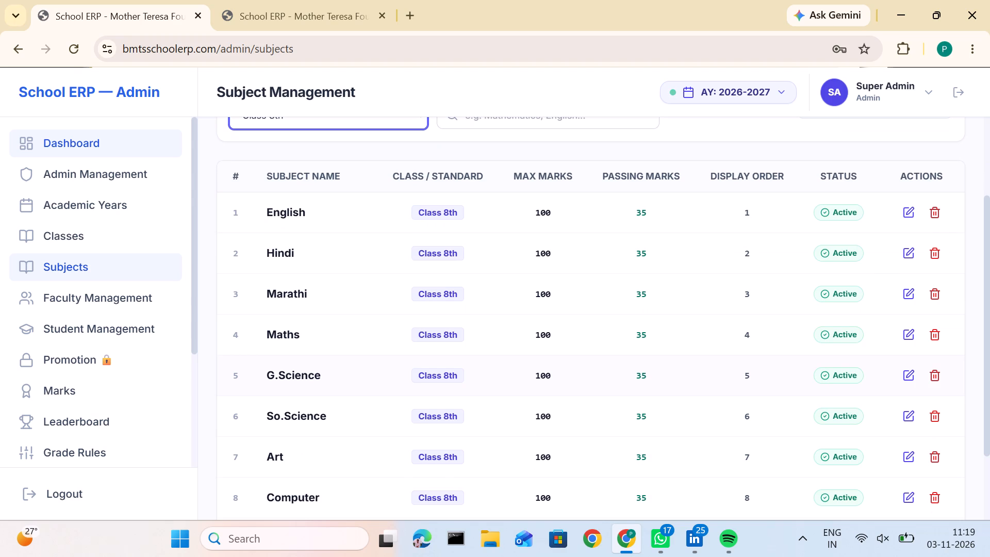
click(904, 378)
click(367, 229)
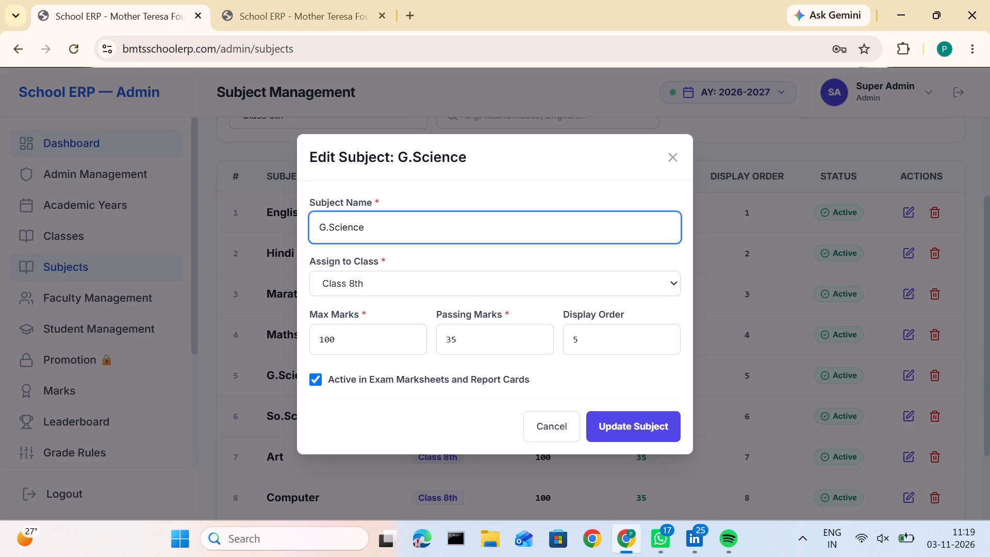
key(BackSpace)
key(BackSpace)
key(BackSpace)
key(BackSpace)
key(BackSpace)
key(BackSpace)
key(BackSpace)
key(BackSpace)
key(BackSpace)
key(BackSpace)
key(BackSpace)
key(BackSpace)
key(BackSpace)
key(BackSpace)
key(BackSpace)
key(BackSpace)
key(BackSpace)
key(BackSpace)
key(BackSpace)
text(Scienc)
key(e)
key(space)
key(shift+dollar)
key(BackSpace)
key(BackSpace)
key(space)
key(shift+ampersand)
key(space)
text(Tech)
text(nology)
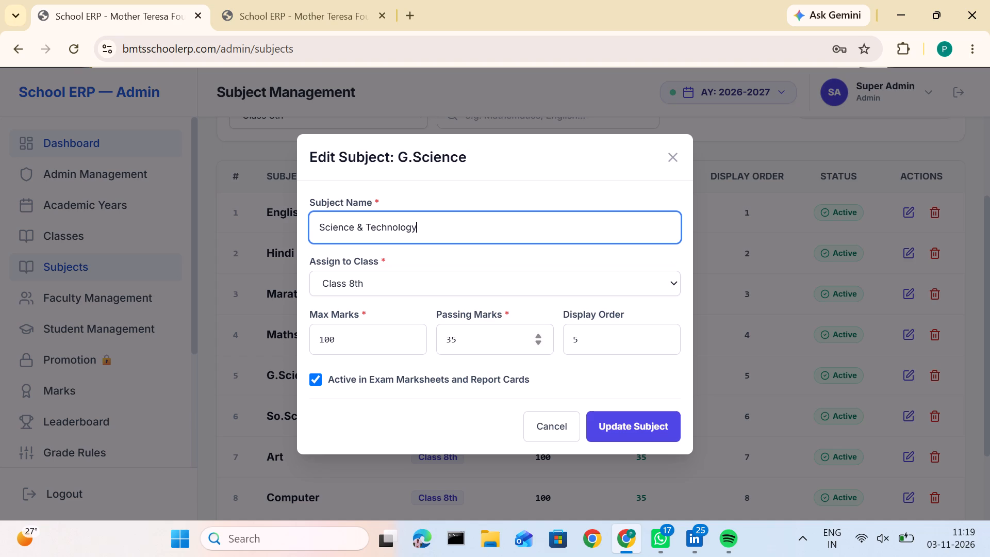
click(617, 427)
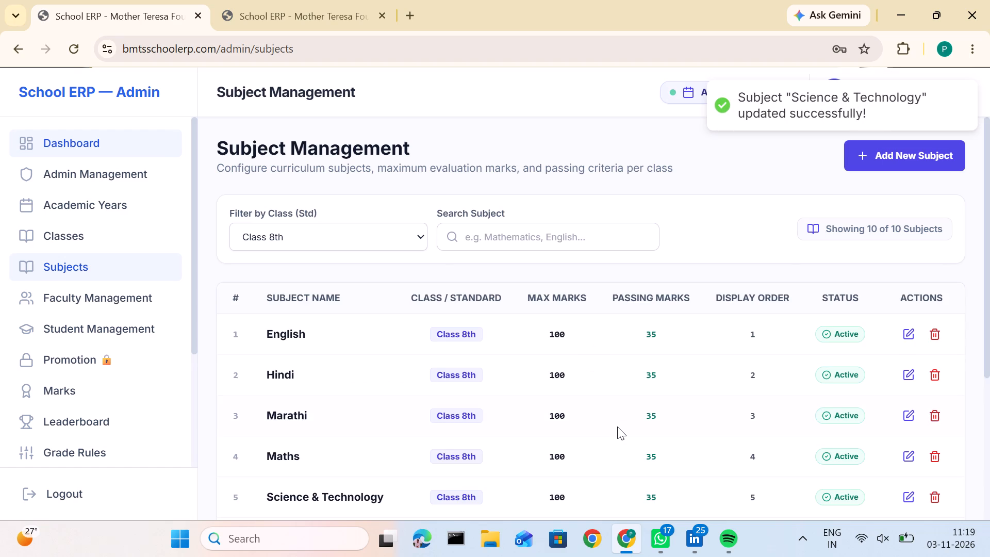
Delete the Art subject from Class 8th.
scroll(617, 427, down, 2)
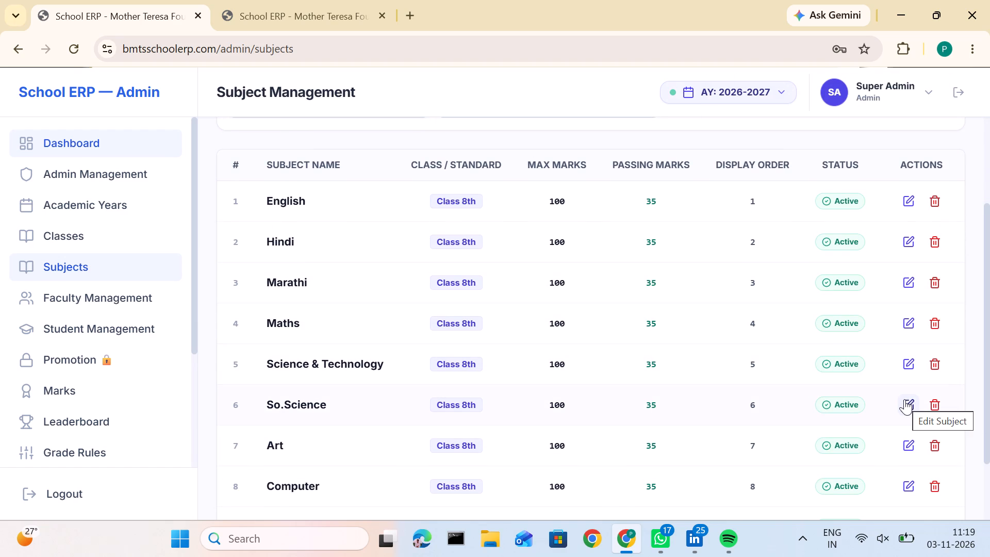
scroll(630, 446, down, 1)
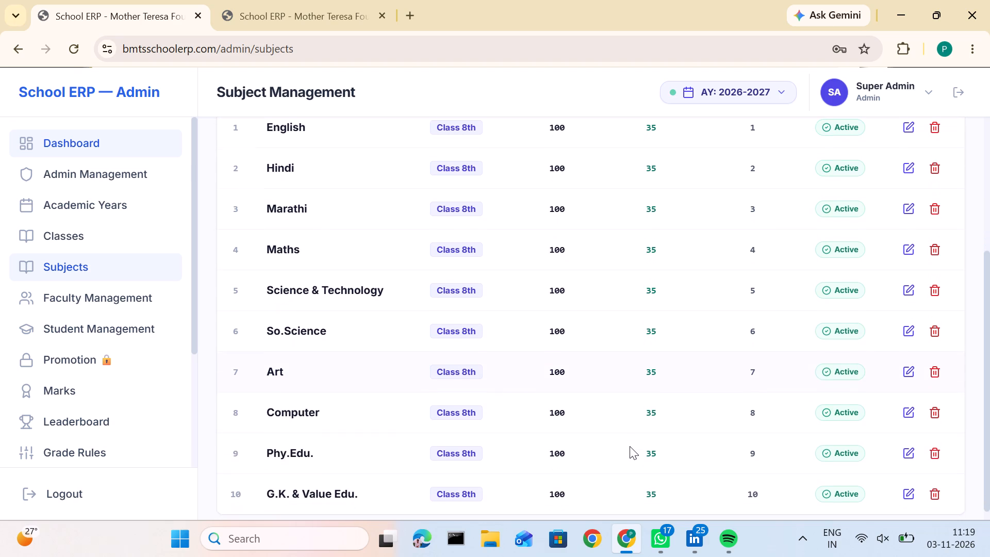
click(934, 377)
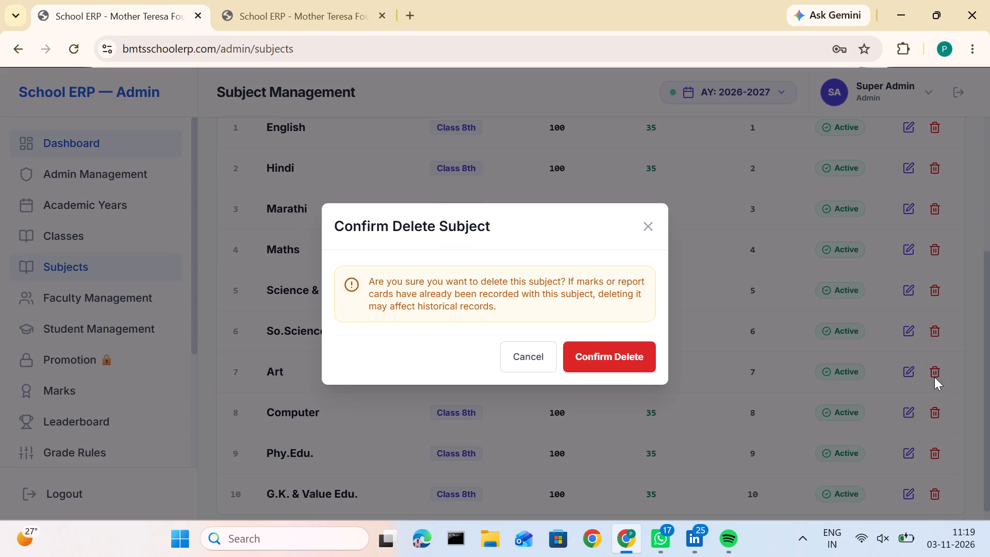
click(612, 360)
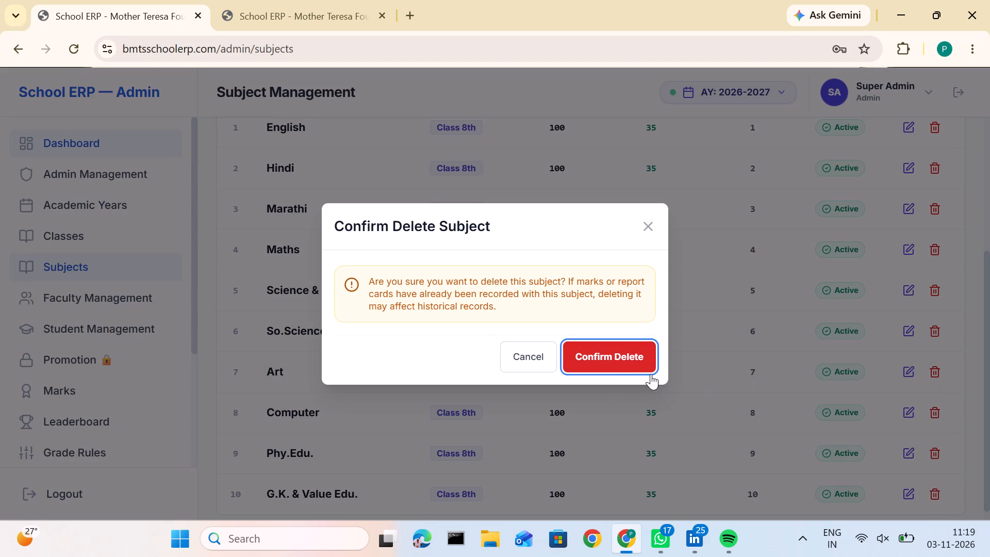
click(603, 359)
click(603, 359)
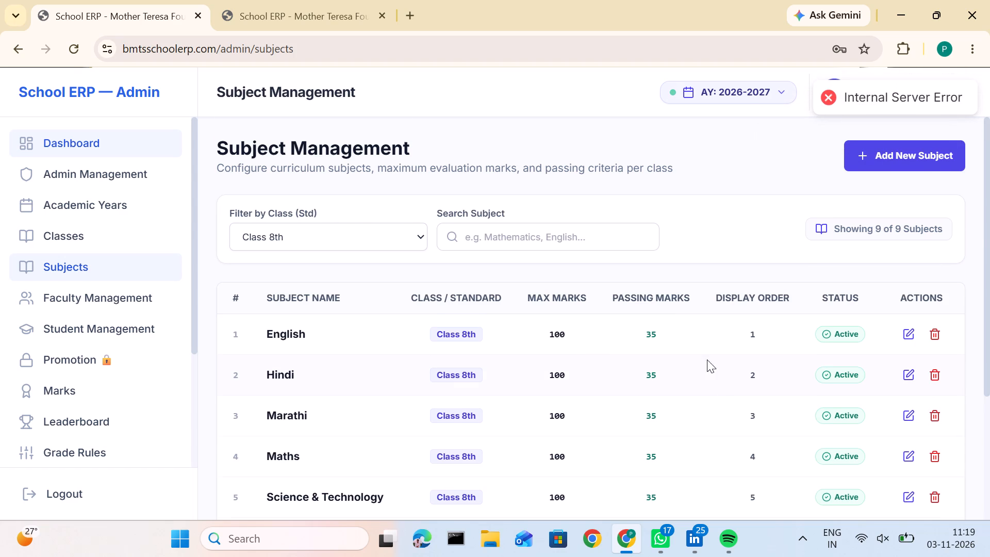
Add a new subject named Art to Class 8th with max marks 100, passing marks 35 and display order 10.
scroll(680, 276, down, 4)
scroll(680, 276, up, 4)
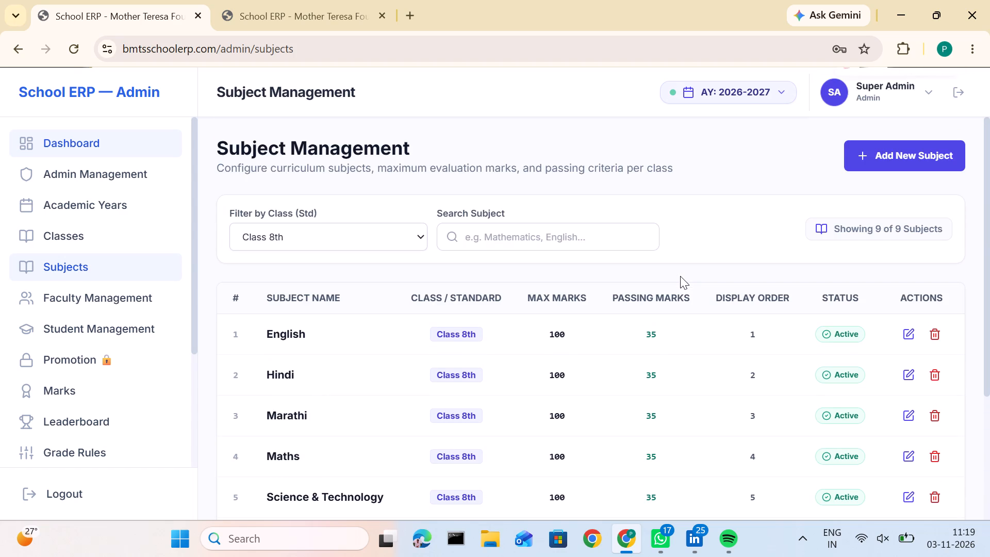
scroll(680, 276, down, 4)
scroll(680, 276, up, 2)
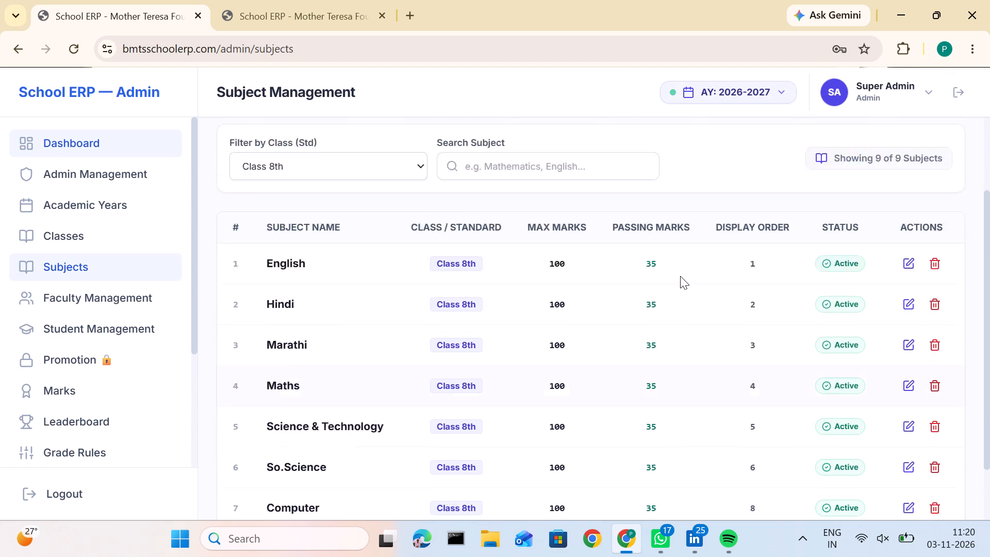
scroll(680, 276, up, 1)
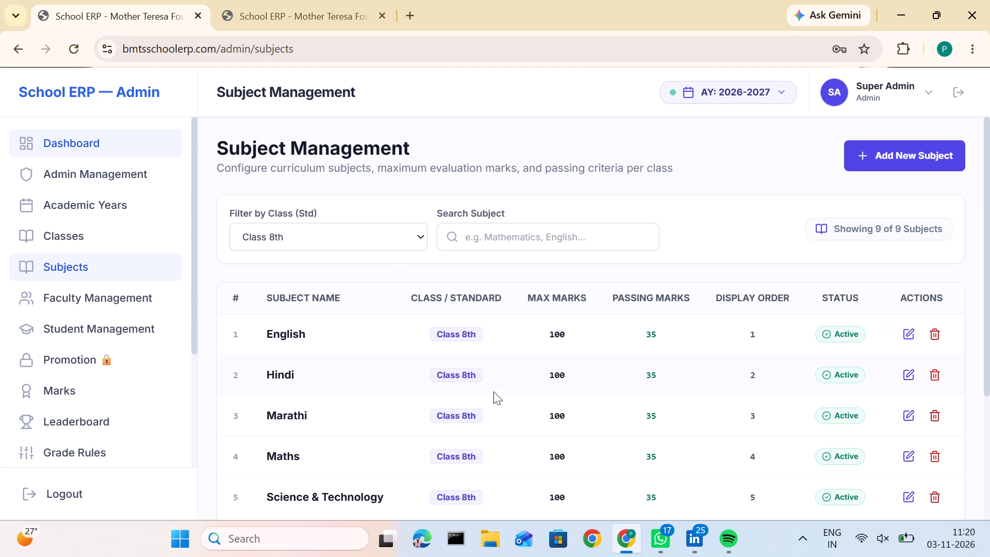
scroll(493, 391, down, 3)
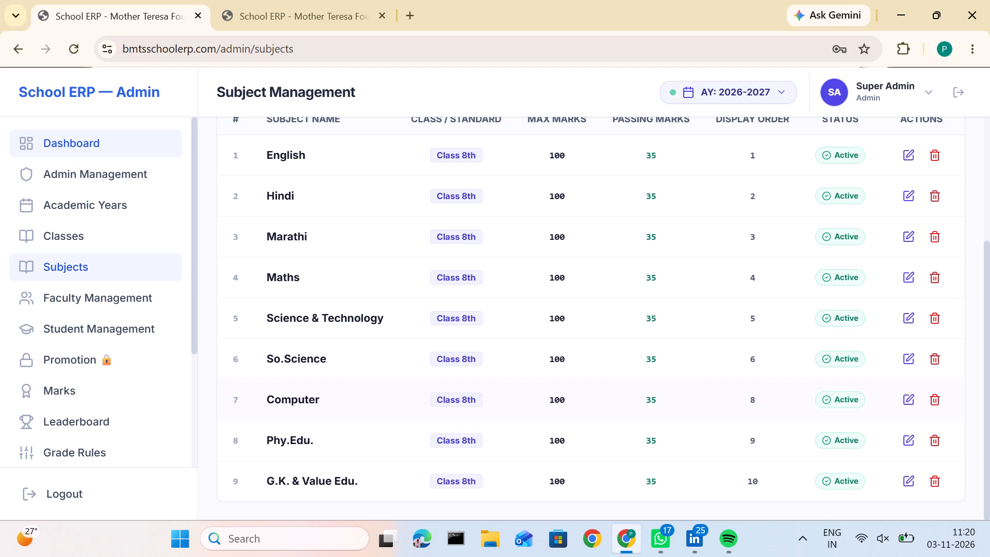
scroll(967, 259, up, 5)
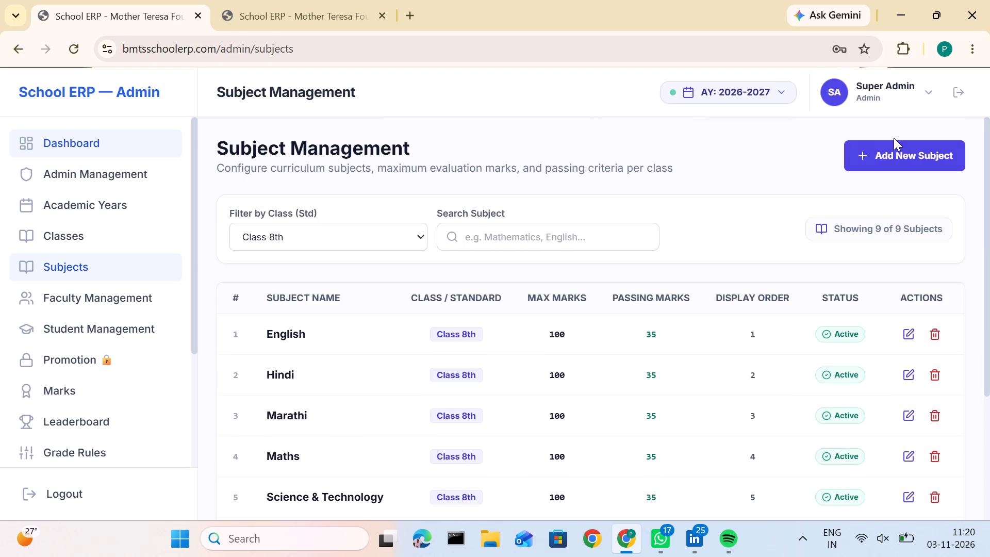
click(893, 151)
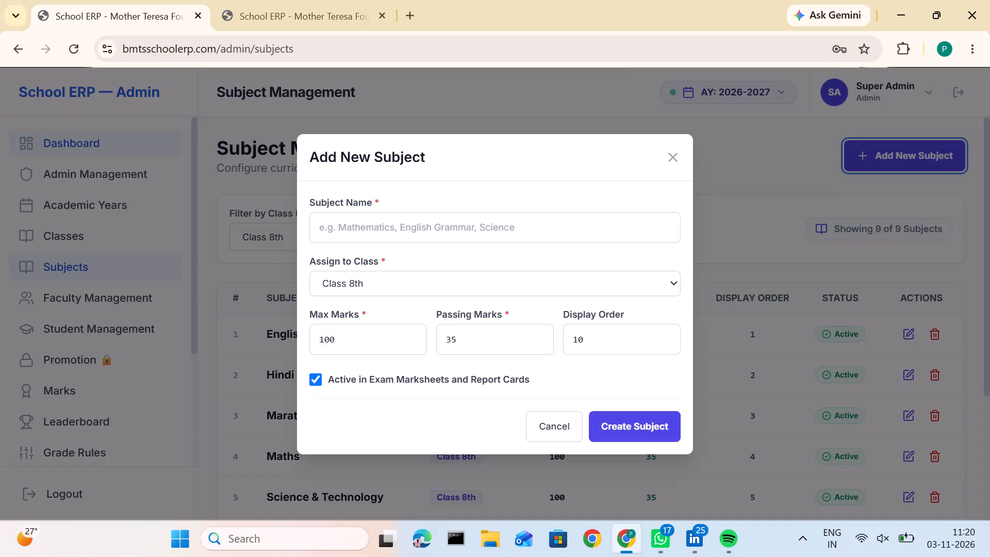
click(428, 235)
text(Ar)
key(t)
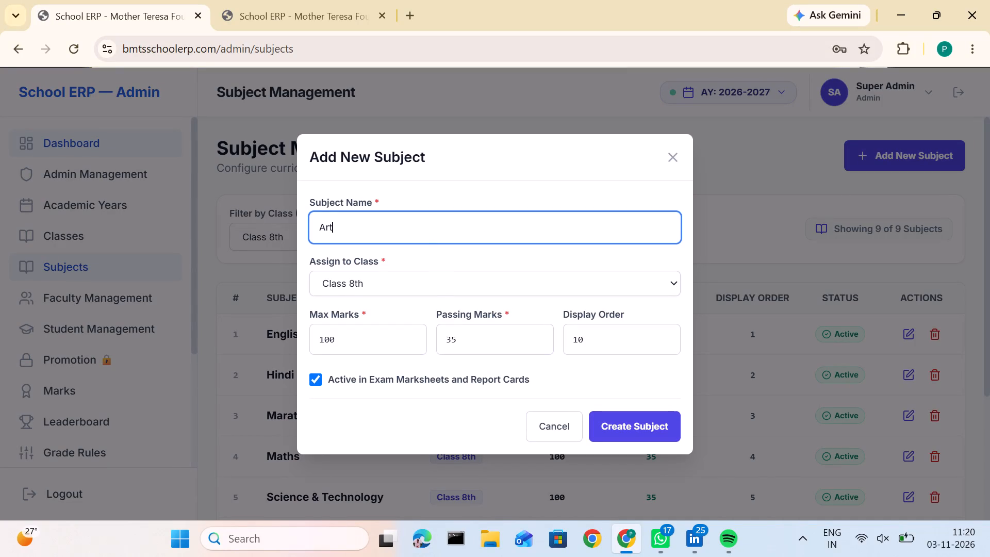
click(393, 340)
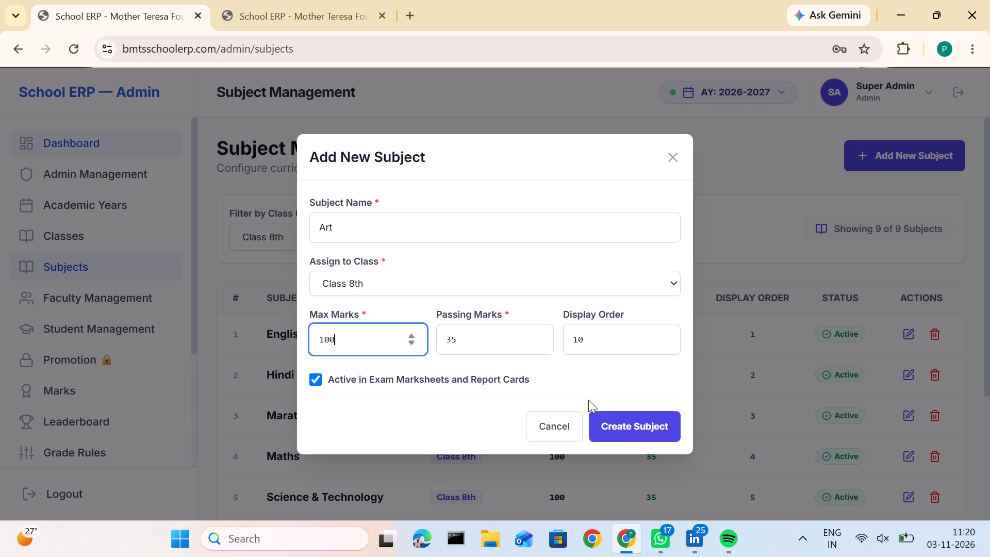
click(606, 424)
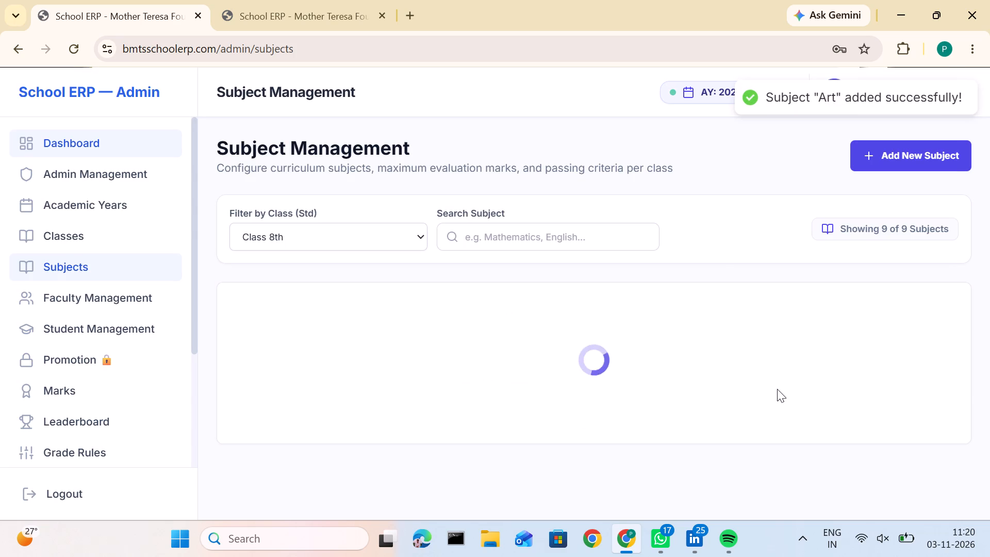
scroll(777, 389, down, 4)
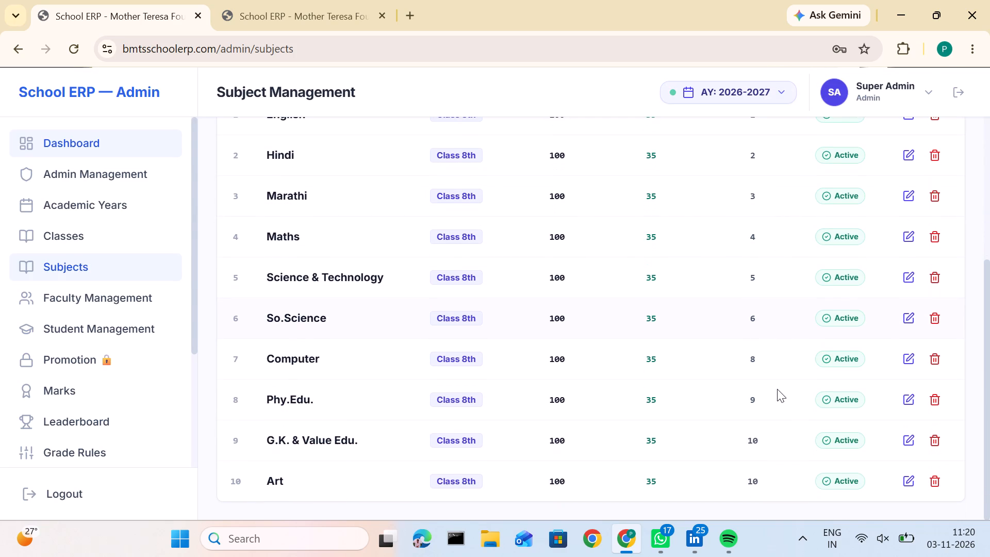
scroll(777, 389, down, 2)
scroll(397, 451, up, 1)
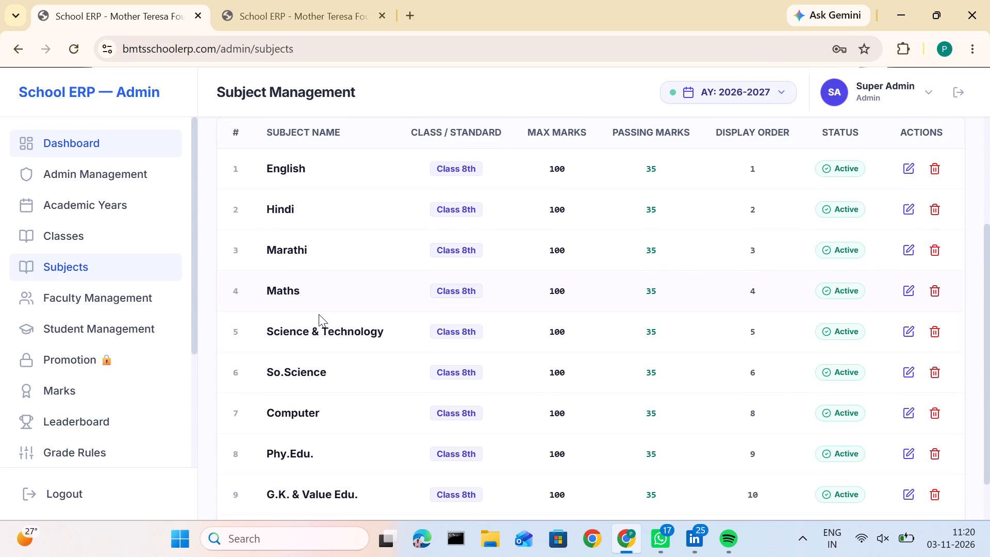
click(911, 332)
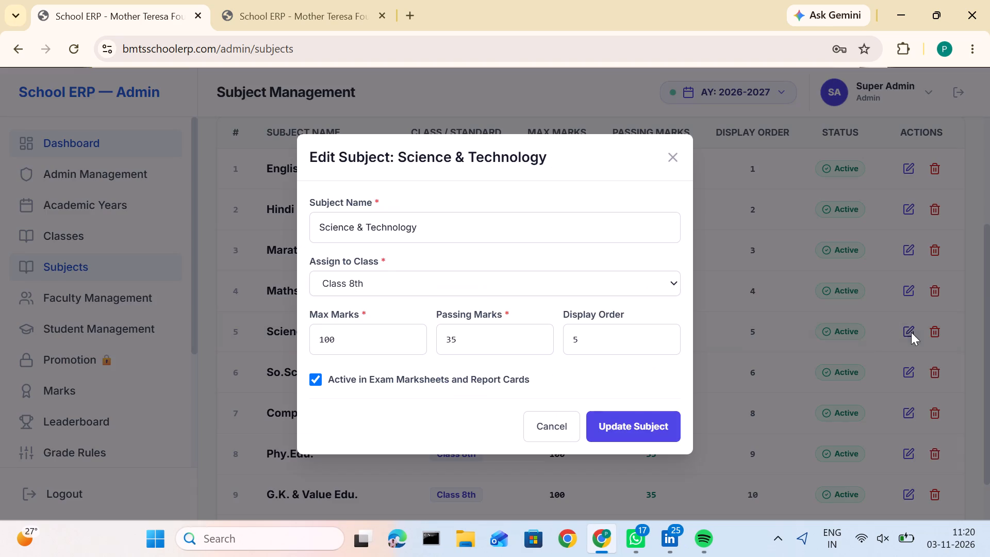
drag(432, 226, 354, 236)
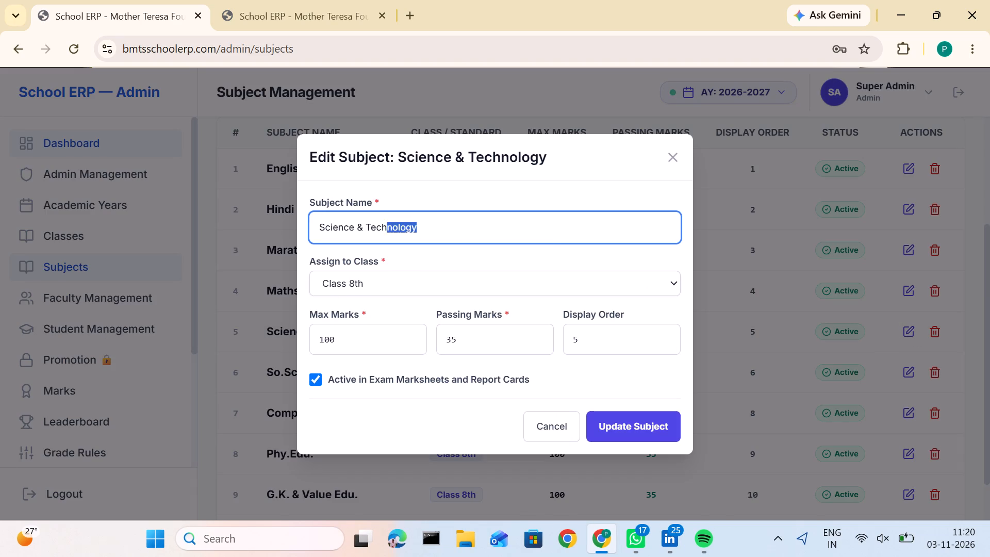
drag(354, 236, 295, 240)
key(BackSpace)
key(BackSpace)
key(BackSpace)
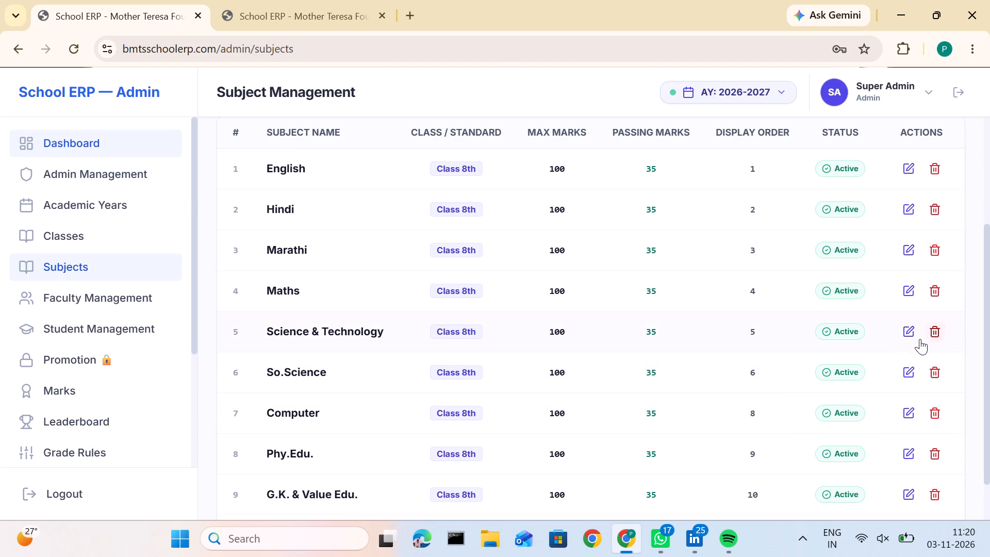
Rename the Class 8th subject Science & Technology as "G.Science" and save the update.
click(901, 339)
click(434, 226)
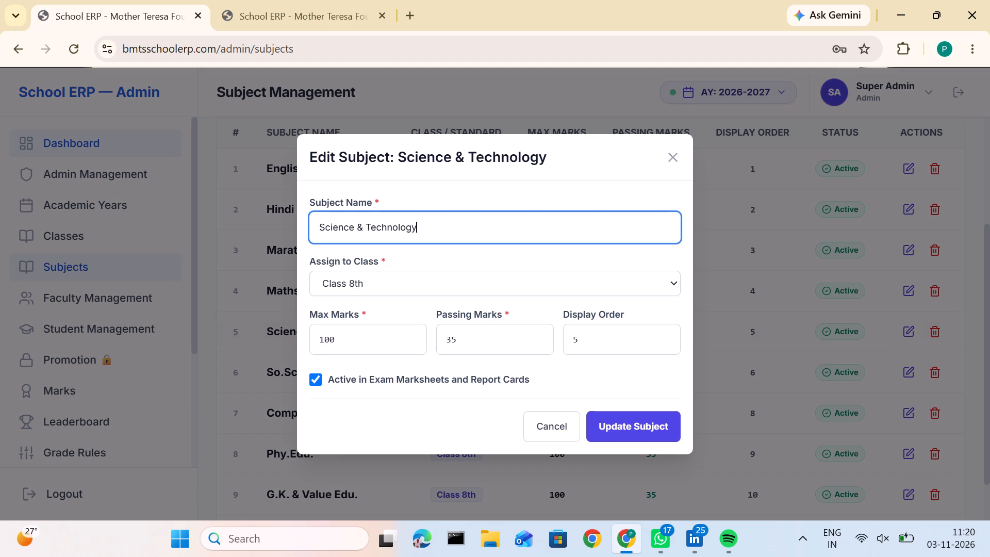
key(BackSpace)
key(BackSpace)
key(BackSpace)
key(BackSpace)
key(BackSpace)
key(BackSpace)
key(BackSpace)
key(BackSpace)
key(BackSpace)
key(BackSpace)
key(BackSpace)
key(BackSpace)
key(BackSpace)
click(321, 225)
text(G.)
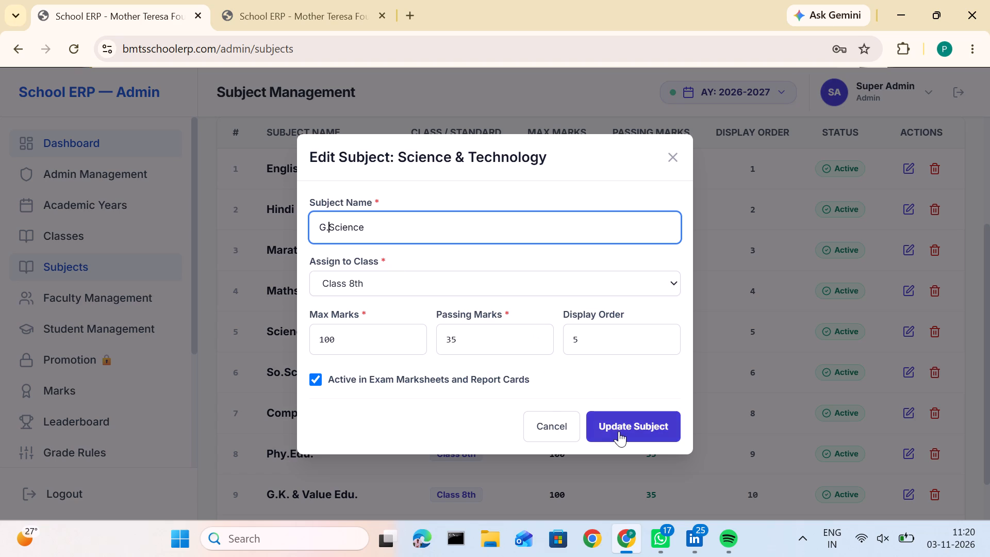
click(621, 433)
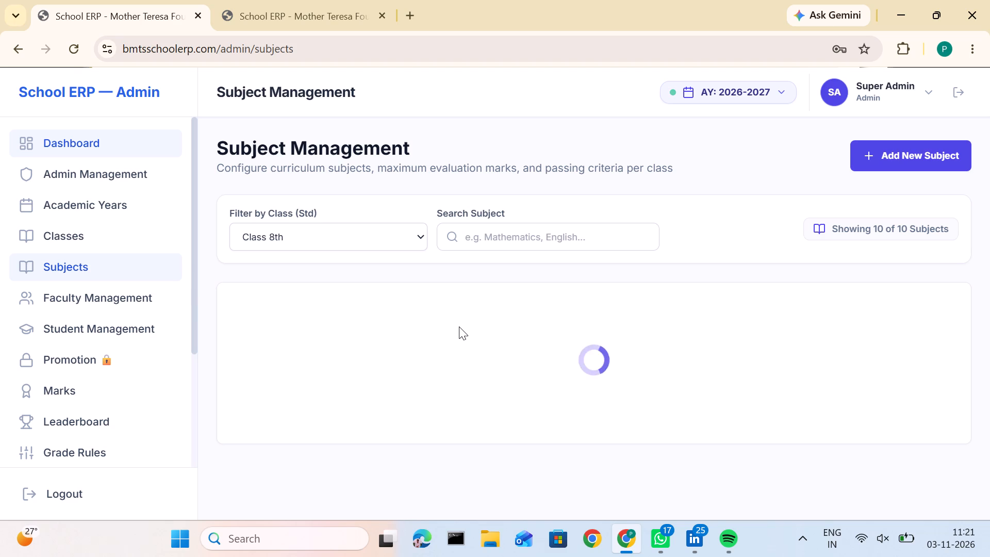
Review the full list of Class 8th subjects, including the renamed science subject and Art.
scroll(459, 326, down, 2)
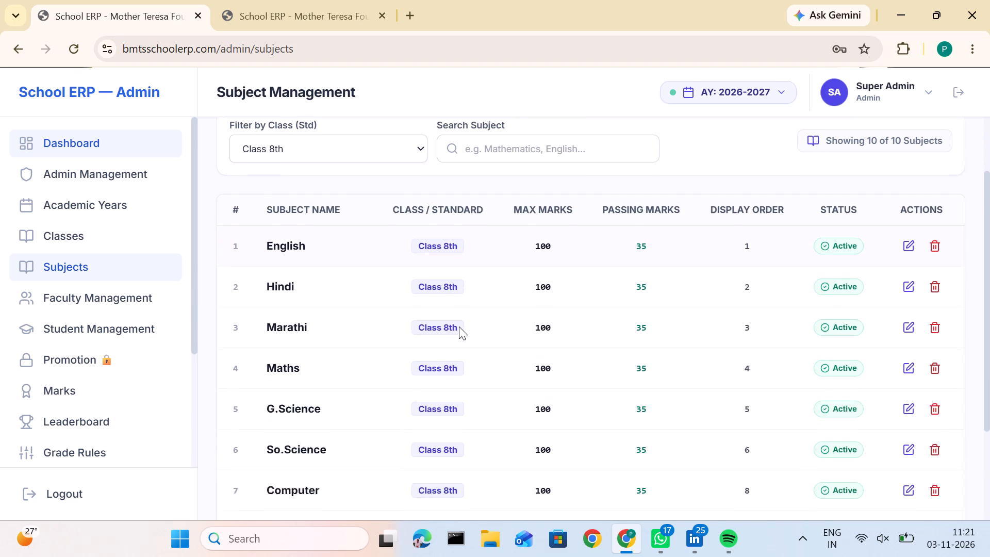
scroll(459, 326, down, 3)
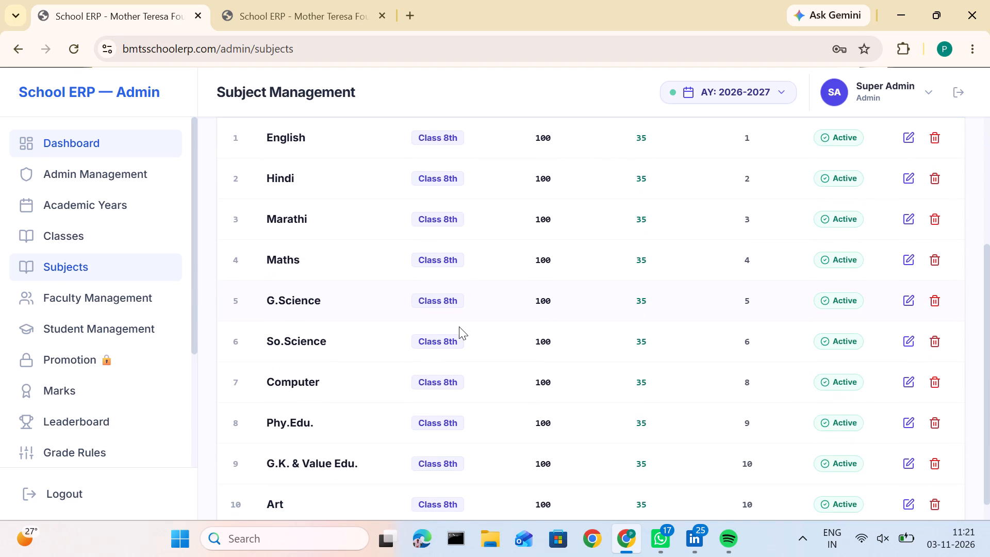
scroll(459, 326, down, 2)
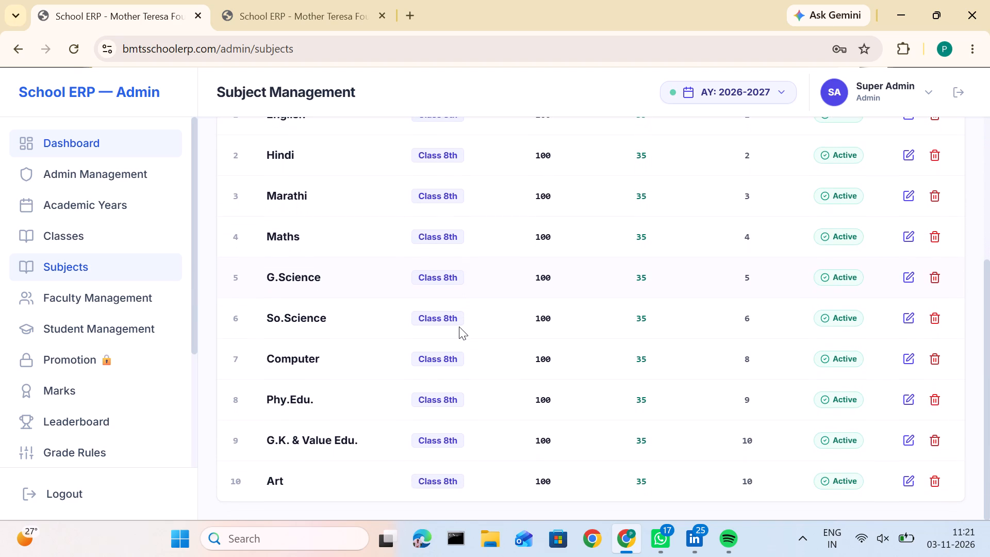
scroll(459, 326, down, 1)
Filter the subject list by Class 9th.
scroll(310, 496, up, 5)
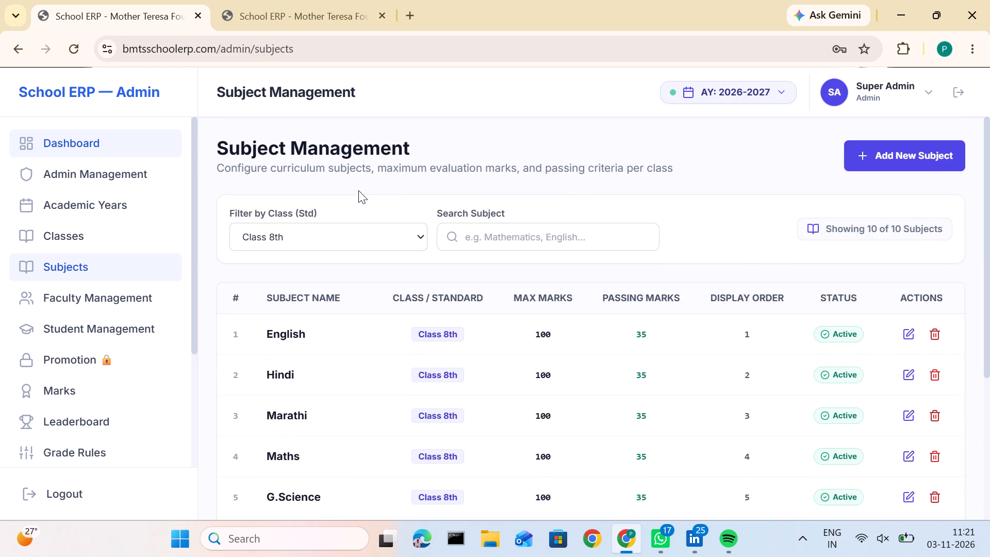
click(352, 236)
click(324, 442)
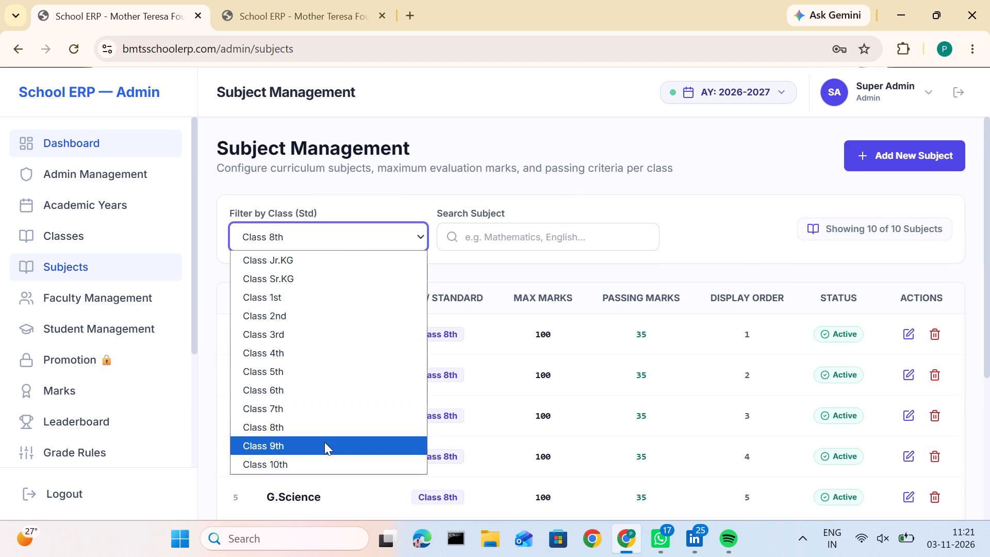
Rename the Class 9th subject G.Science as "Science & Technology" and save the update.
scroll(569, 331, down, 1)
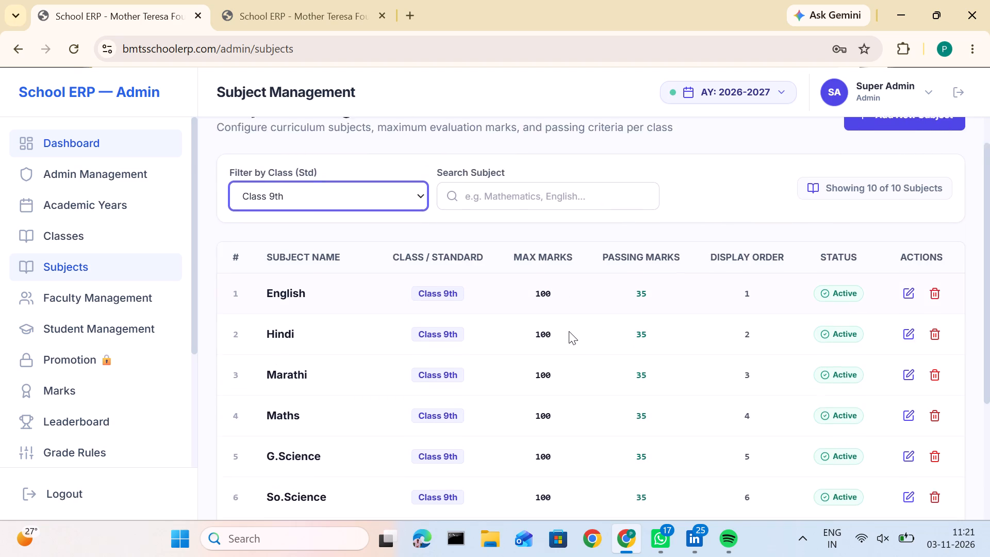
scroll(569, 331, down, 2)
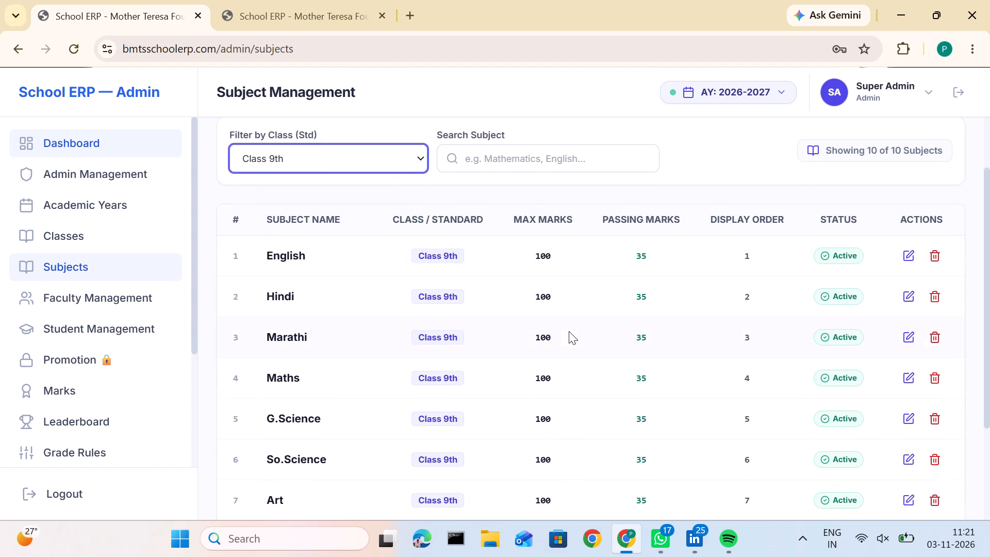
scroll(569, 331, down, 2)
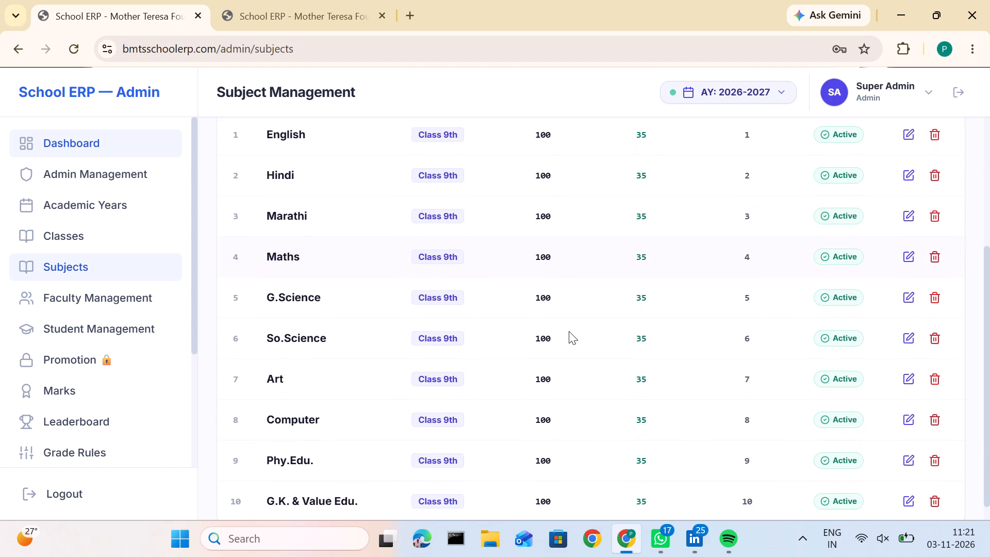
scroll(569, 331, down, 1)
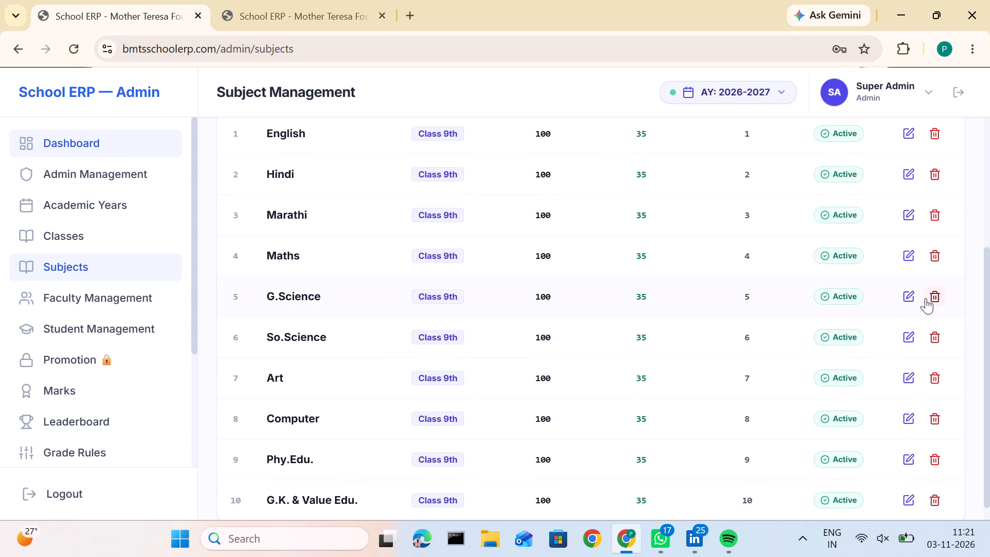
click(914, 298)
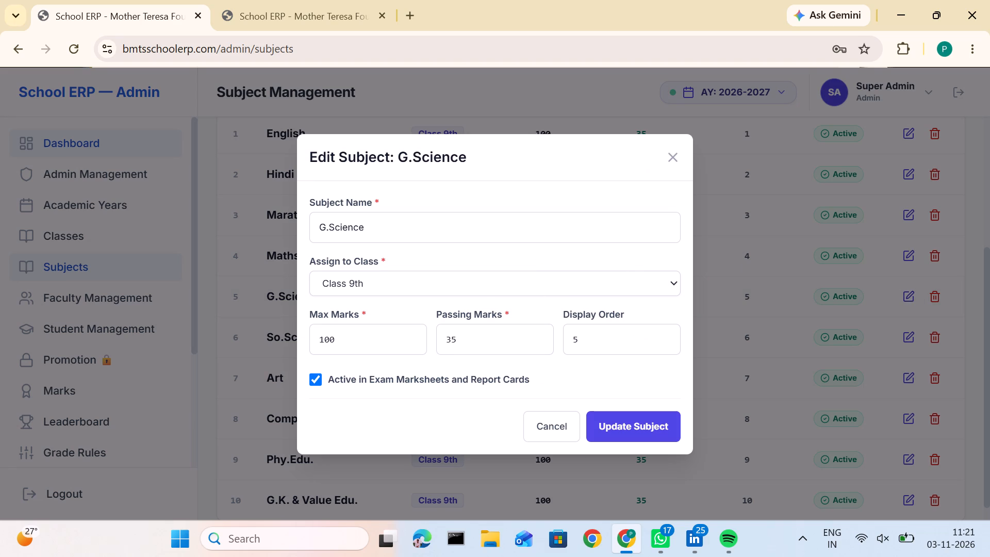
click(332, 226)
key(BackSpace)
key(BackSpace)
key(BackSpace)
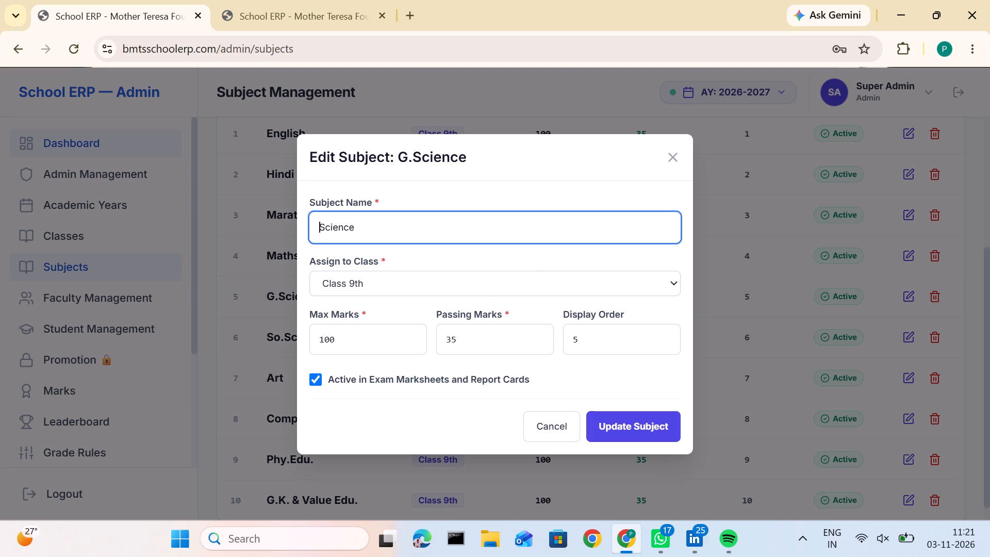
click(364, 232)
key(space)
text(&)
key(space)
text(Technology)
click(639, 438)
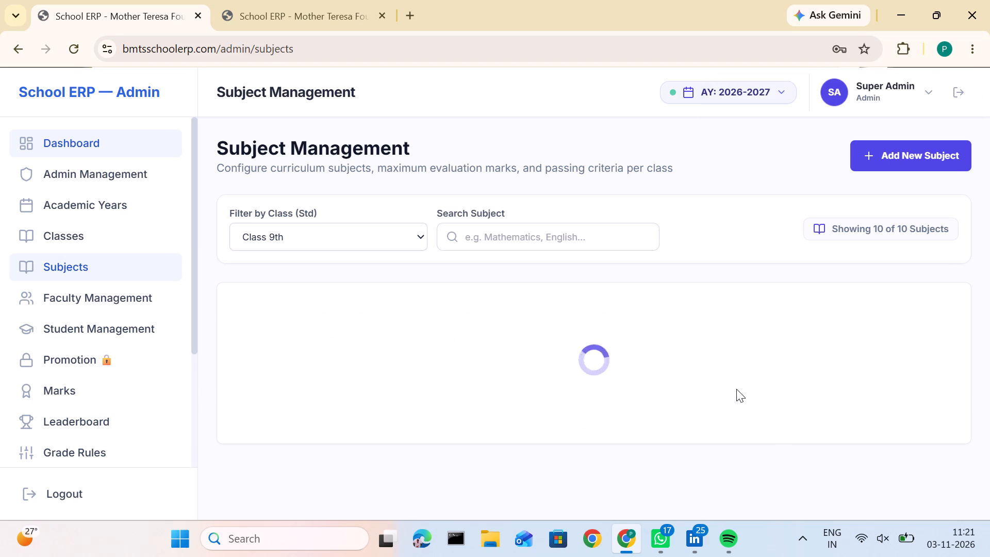
Delete the Art subject from Class 9th and check the remaining subject list.
scroll(736, 389, down, 3)
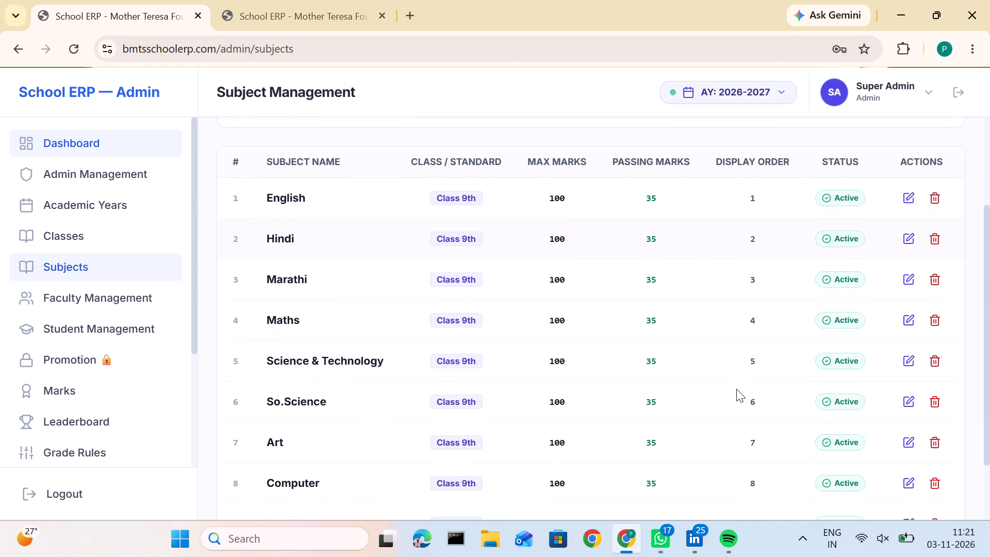
scroll(736, 389, down, 2)
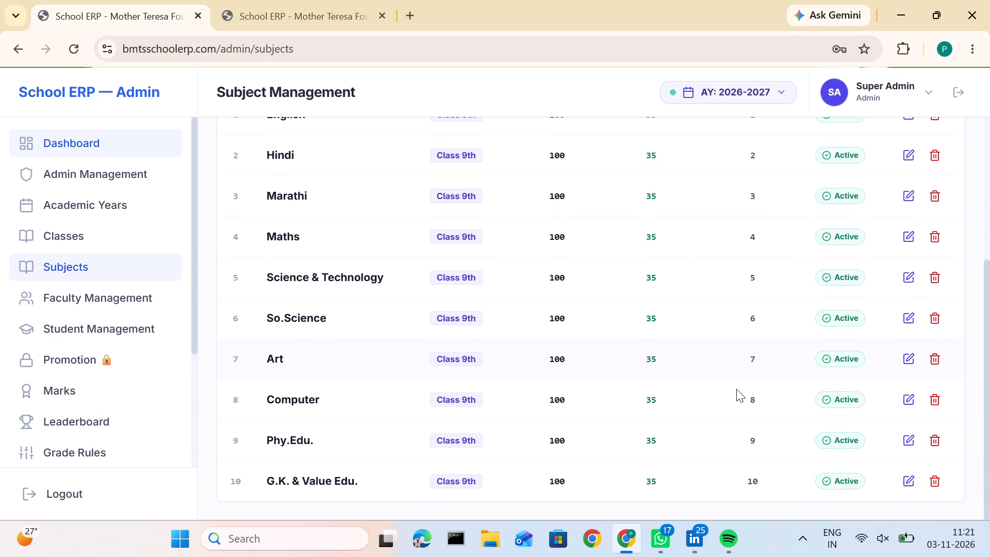
scroll(736, 389, down, 2)
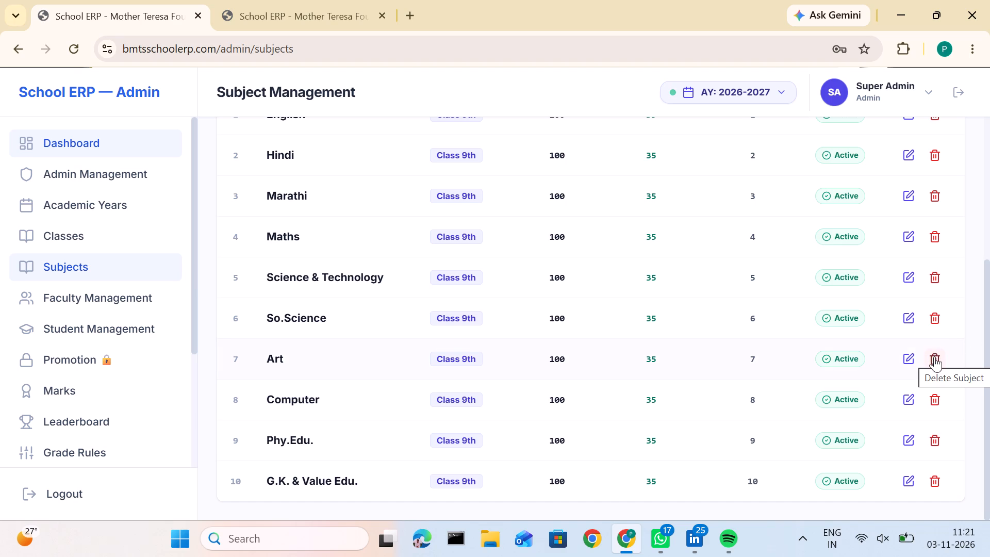
scroll(934, 356, up, 3)
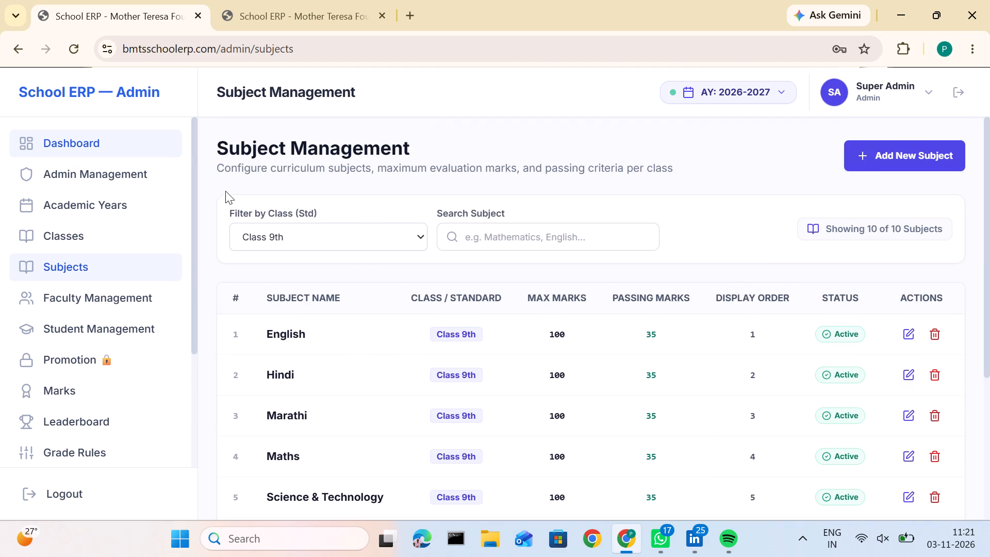
scroll(410, 284, down, 5)
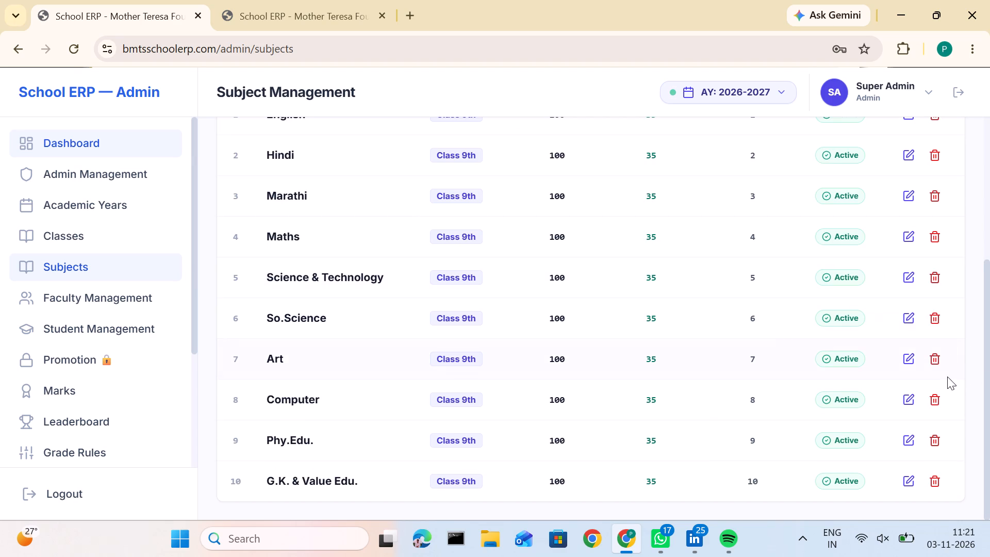
click(933, 363)
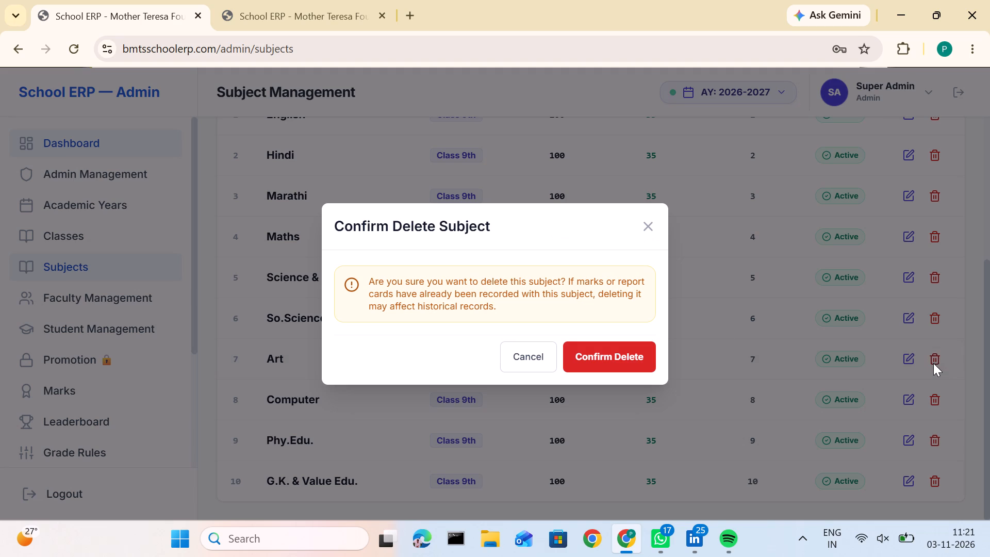
click(597, 351)
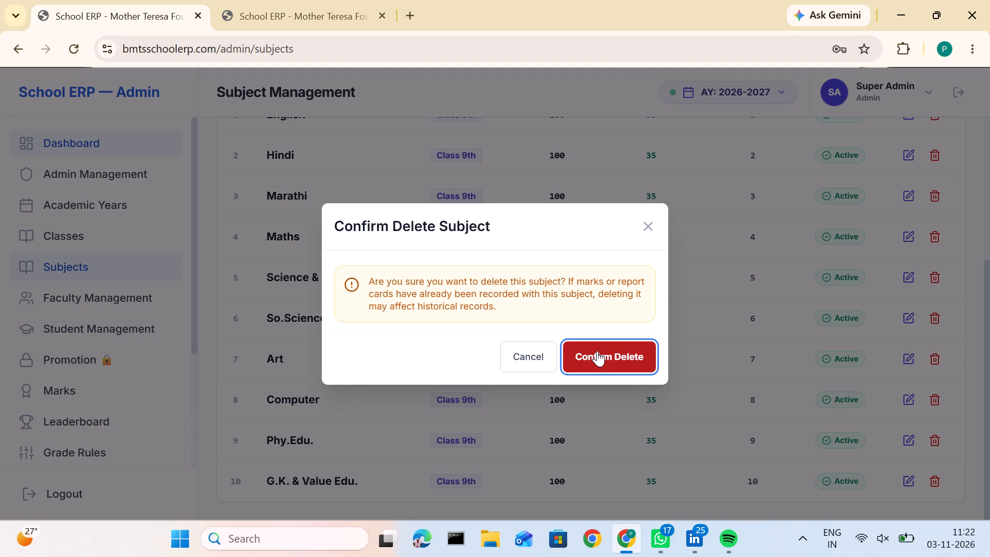
click(597, 351)
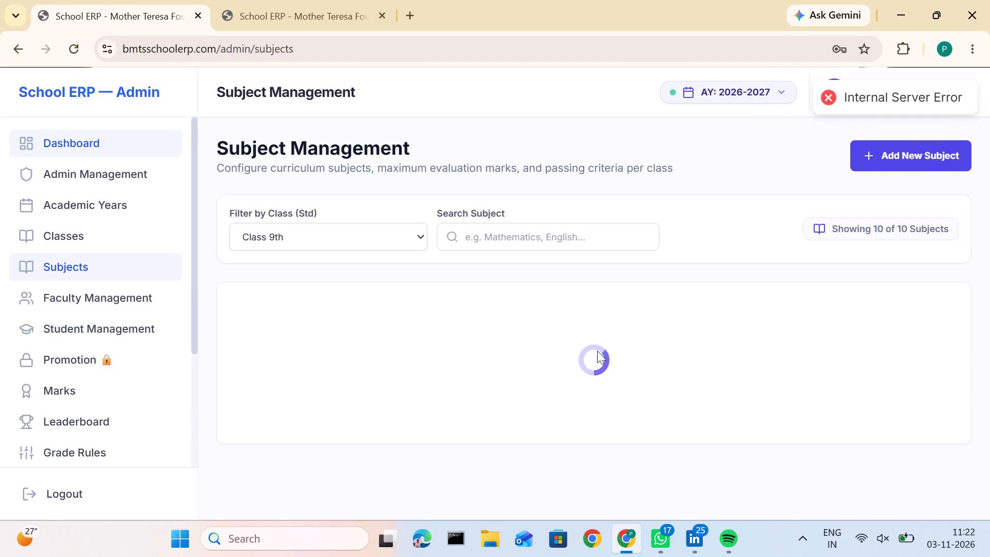
scroll(597, 351, down, 5)
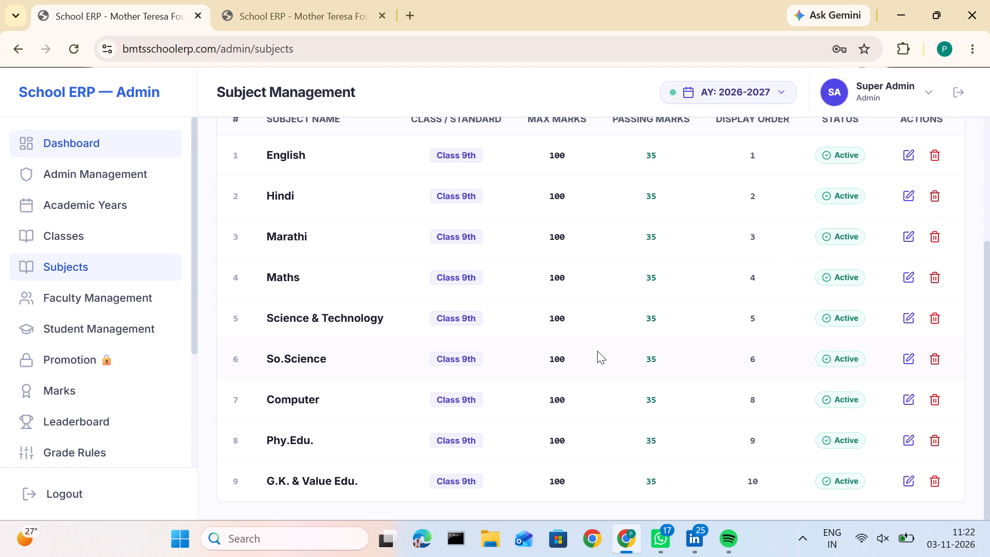
scroll(597, 351, down, 1)
Delete the Computer subject from Class 9th and check the remaining subject list.
scroll(597, 351, right, 2)
click(935, 406)
click(639, 361)
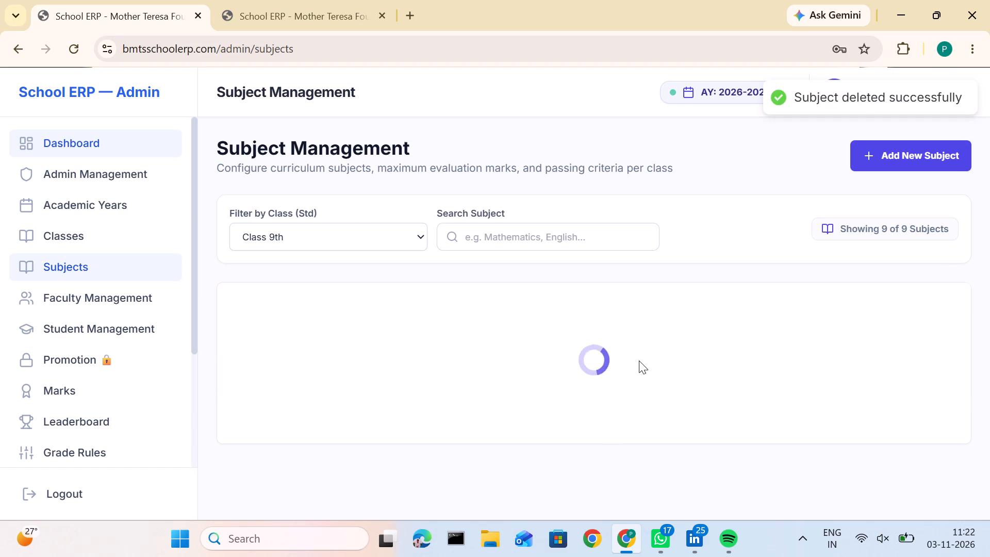
scroll(639, 361, down, 8)
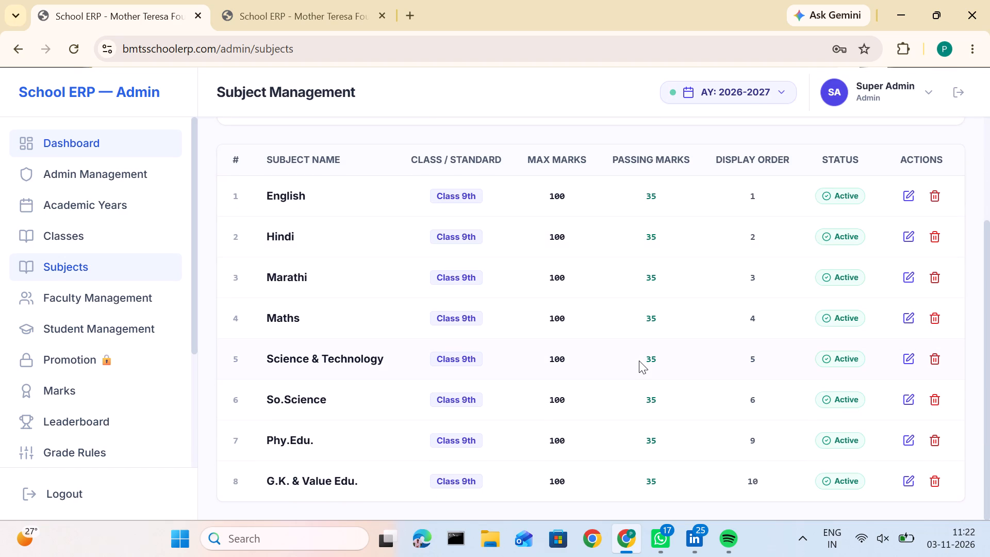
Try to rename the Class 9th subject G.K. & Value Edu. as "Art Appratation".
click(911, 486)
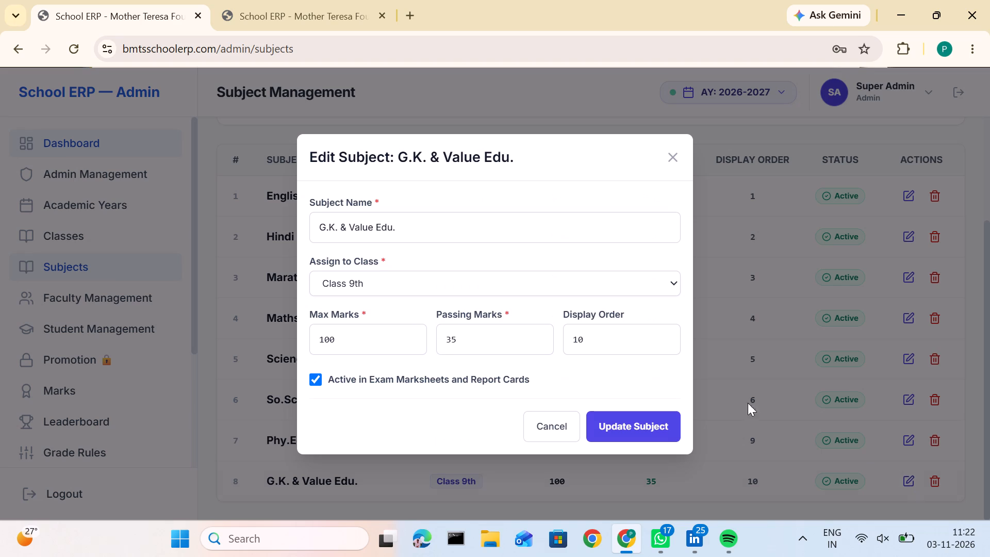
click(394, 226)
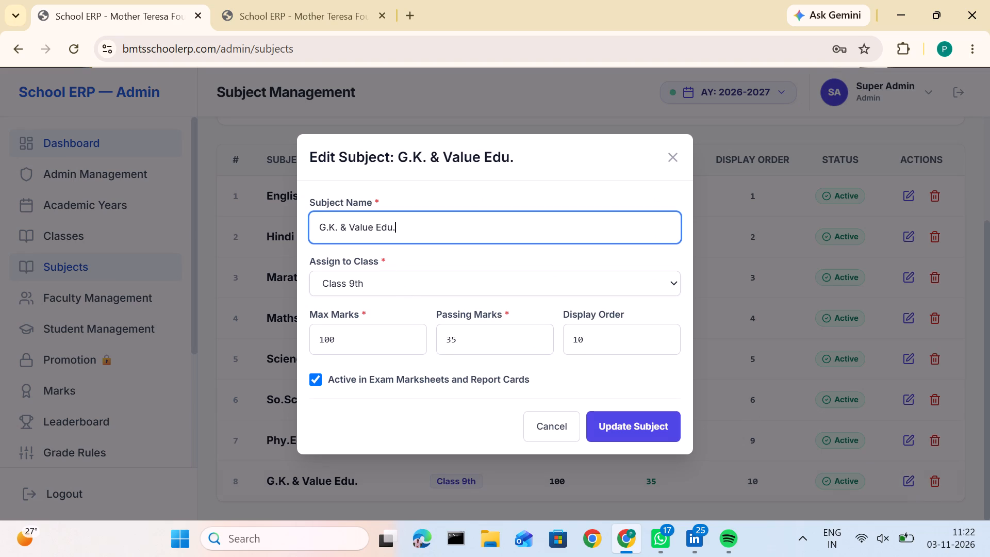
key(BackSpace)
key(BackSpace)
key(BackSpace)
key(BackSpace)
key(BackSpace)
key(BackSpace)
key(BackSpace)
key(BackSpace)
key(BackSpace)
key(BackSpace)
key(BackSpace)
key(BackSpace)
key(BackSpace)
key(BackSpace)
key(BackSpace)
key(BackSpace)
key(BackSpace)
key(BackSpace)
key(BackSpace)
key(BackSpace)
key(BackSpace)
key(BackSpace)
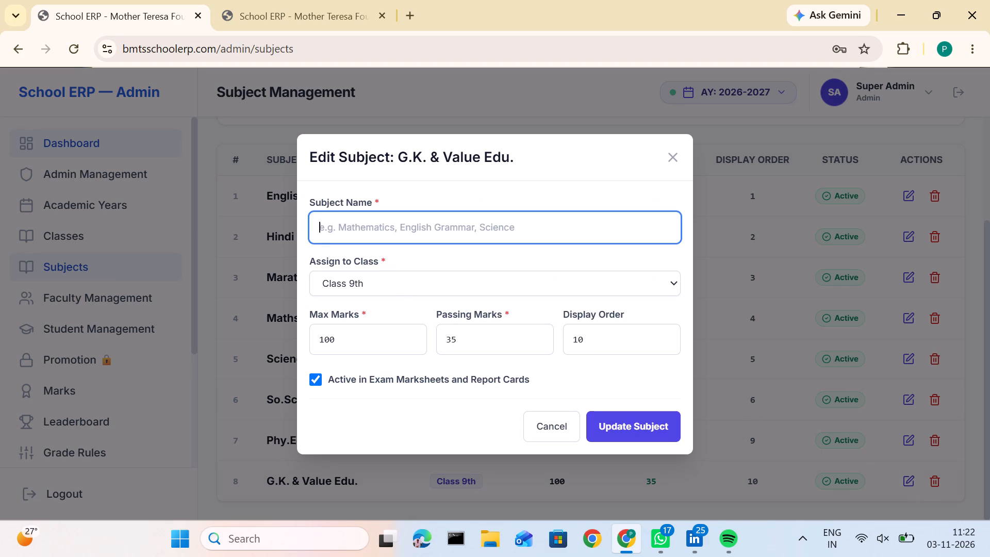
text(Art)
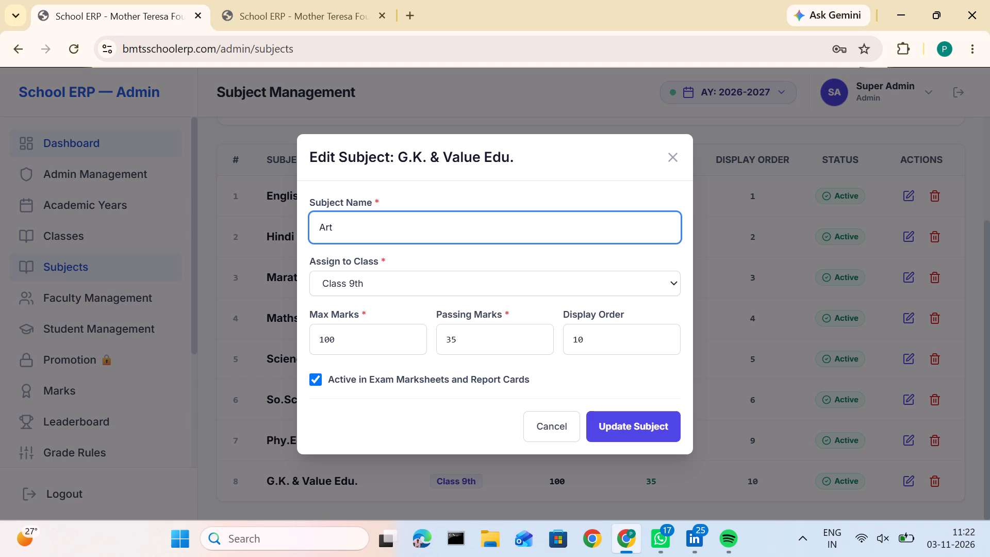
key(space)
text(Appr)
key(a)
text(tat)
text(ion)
Search the web in a new tab for "art appration and personaty develop" to find the correct spelling.
click(416, 14)
text(art a)
text(ppration and)
key(space)
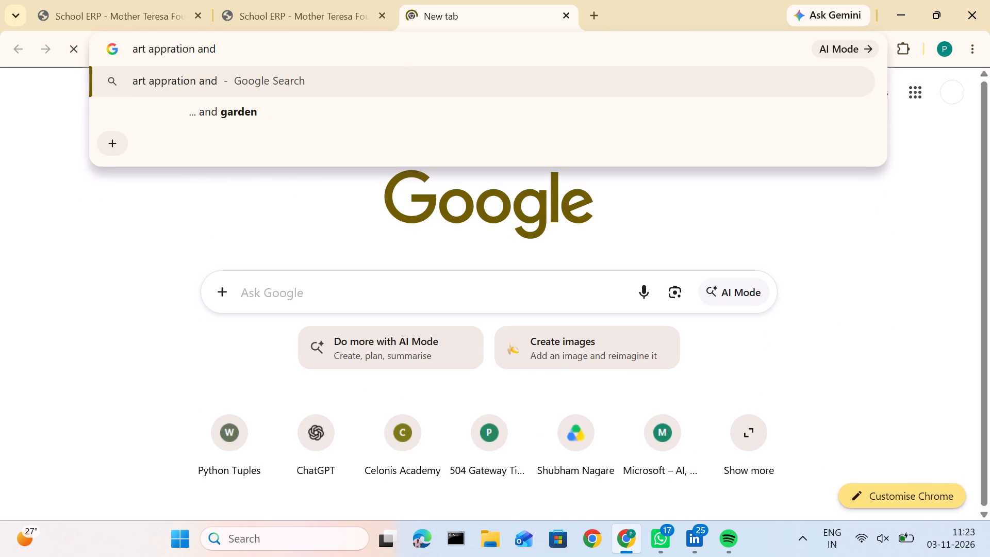
text(pra)
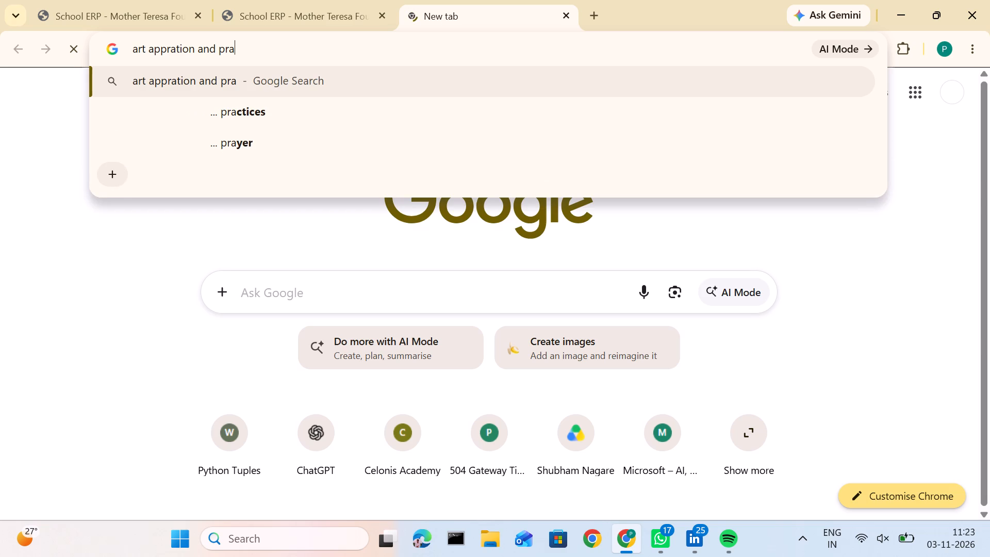
text(nslat)
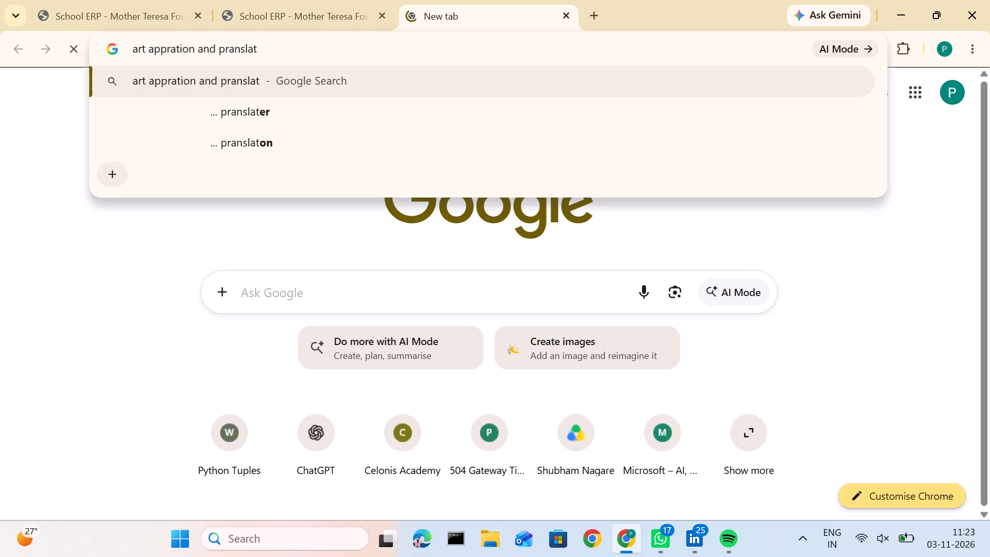
key(BackSpace)
key(BackSpace)
key(BackSpace)
key(BackSpace)
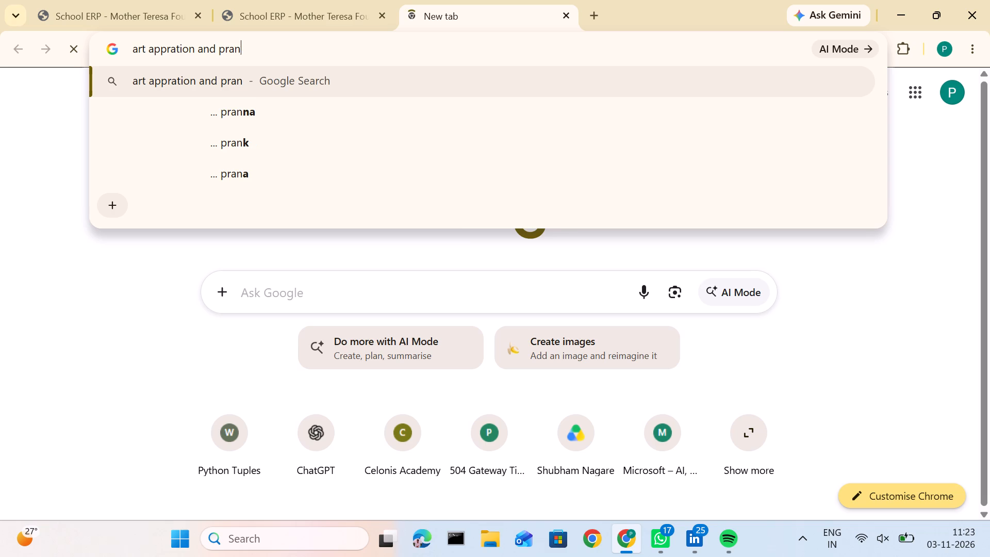
key(BackSpace)
text(tn)
key(BackSpace)
key(BackSpace)
key(BackSpace)
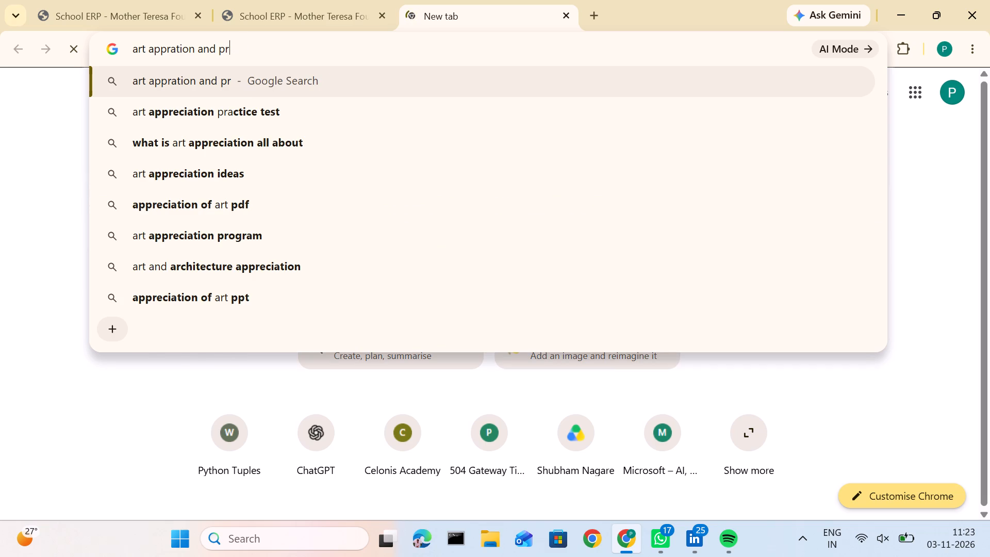
key(BackSpace)
text(ersona)
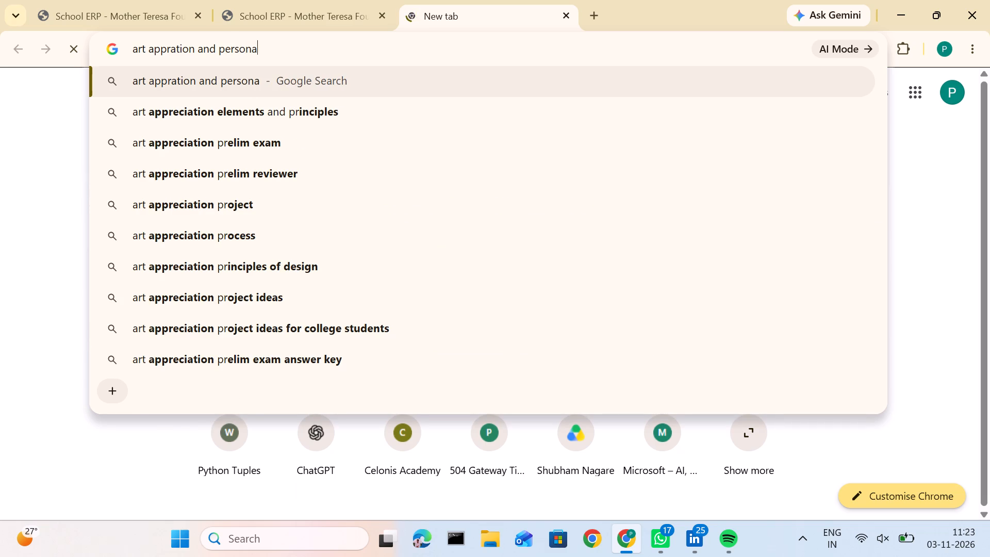
text(ty)
key(space)
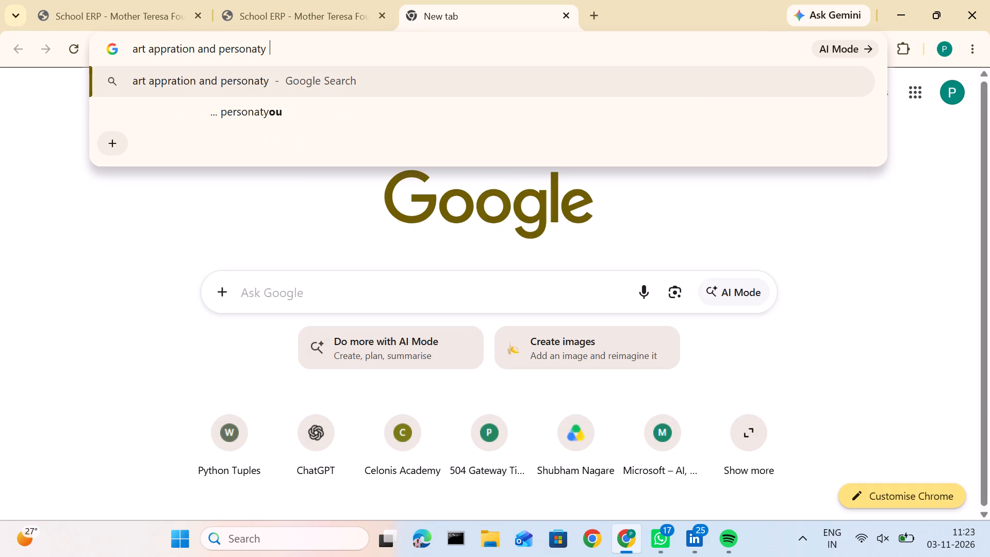
text(develop)
key(Return)
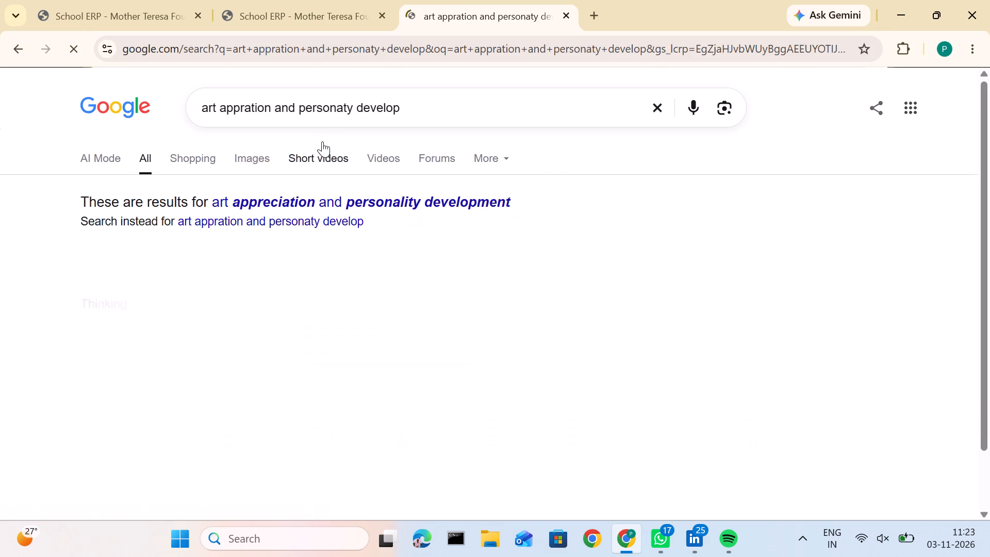
Copy the corrected phrase "art appreciation and personality development" from the search results and return to the ERP's subject edit form.
scroll(337, 215, down, 1)
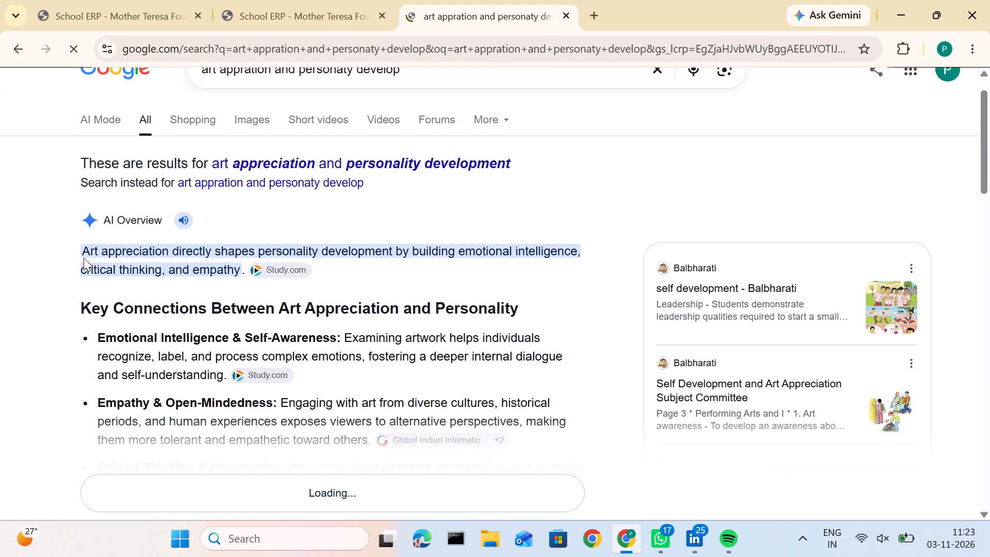
scroll(103, 311, down, 1)
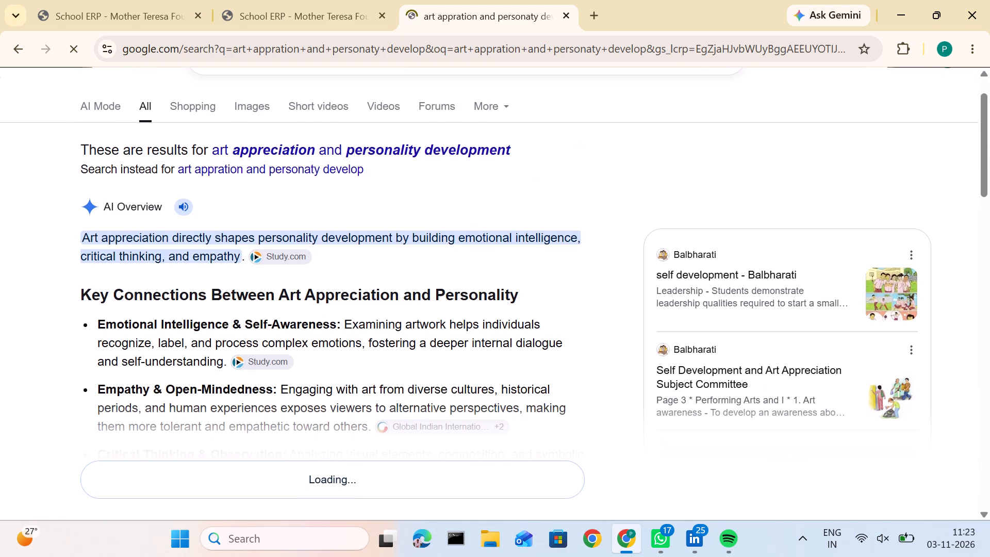
scroll(103, 311, down, 1)
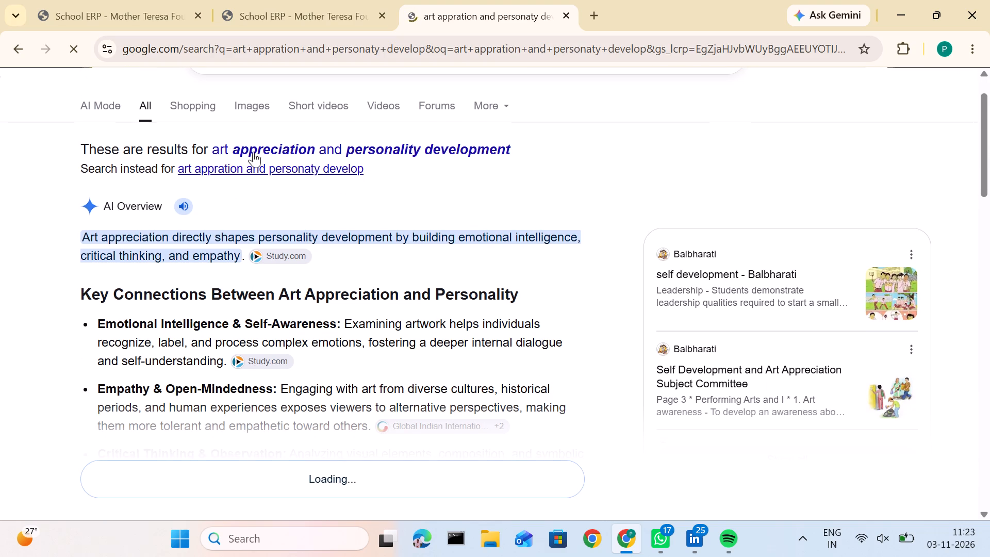
drag(209, 145, 471, 146)
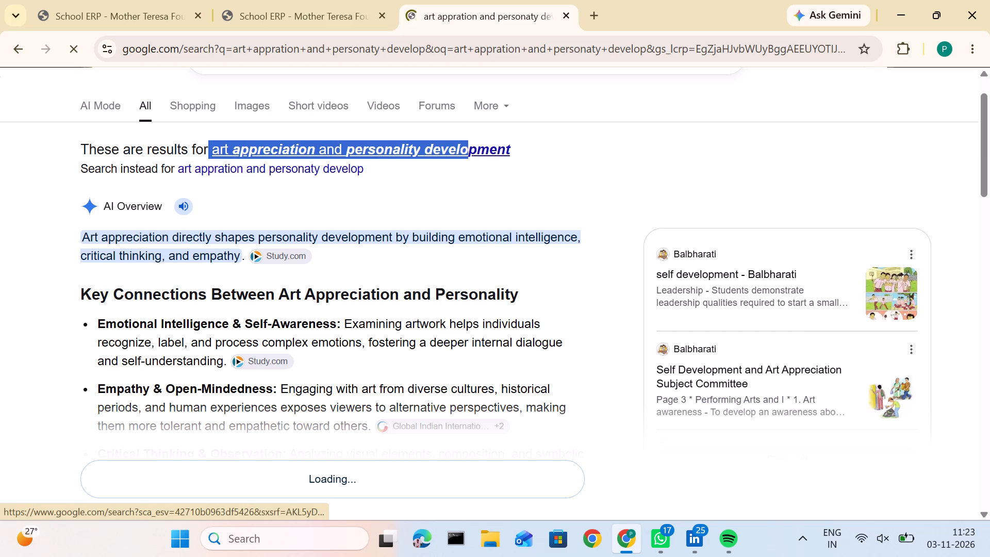
drag(471, 146, 546, 153)
key(ctrl+c)
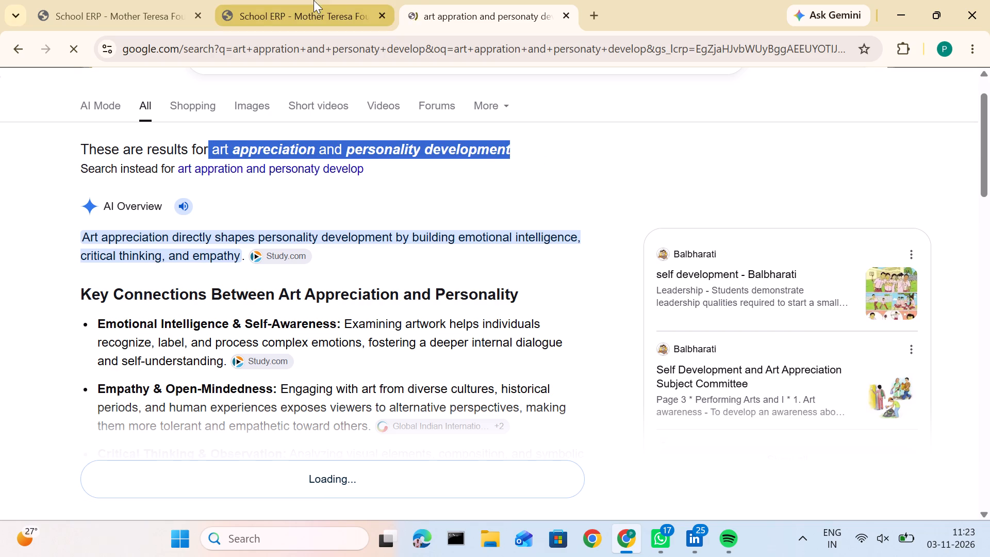
click(259, 8)
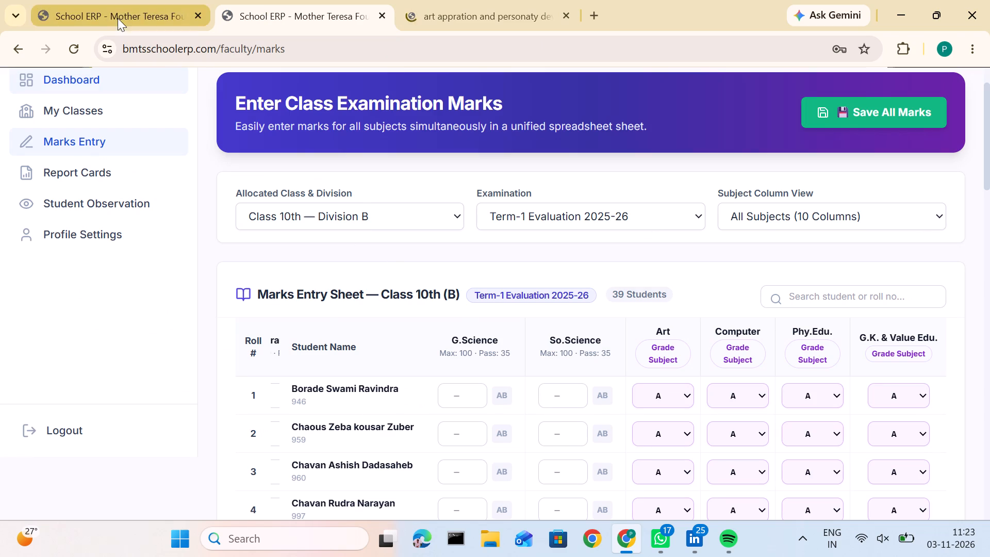
click(118, 18)
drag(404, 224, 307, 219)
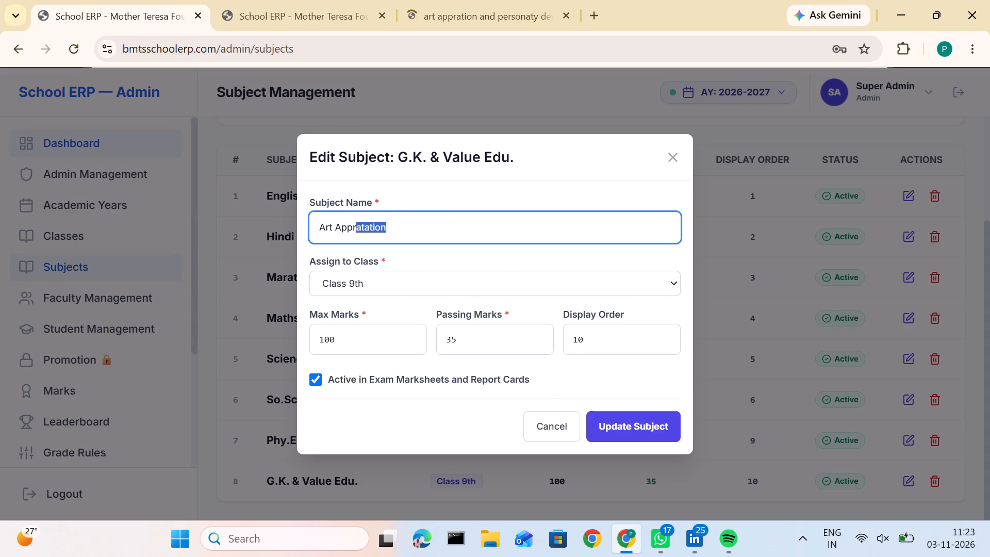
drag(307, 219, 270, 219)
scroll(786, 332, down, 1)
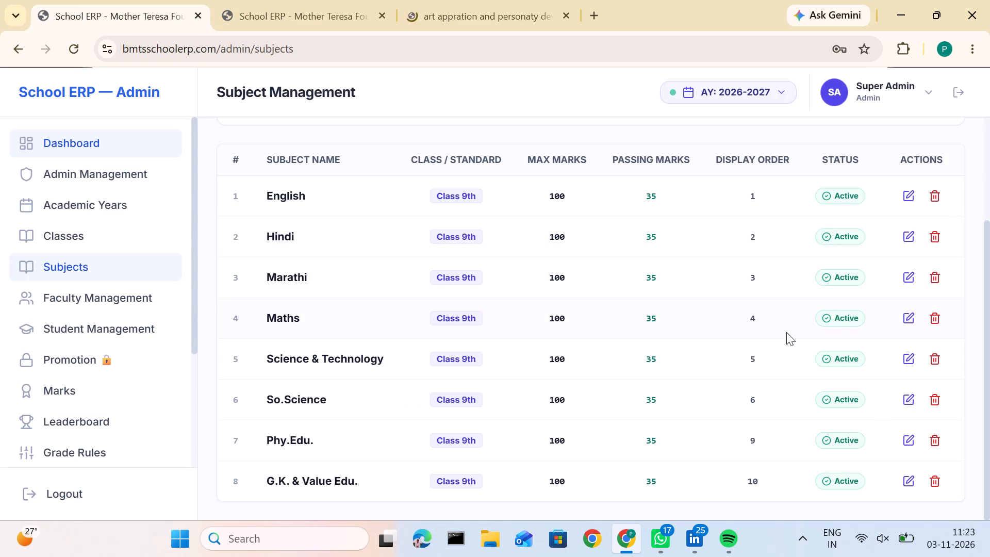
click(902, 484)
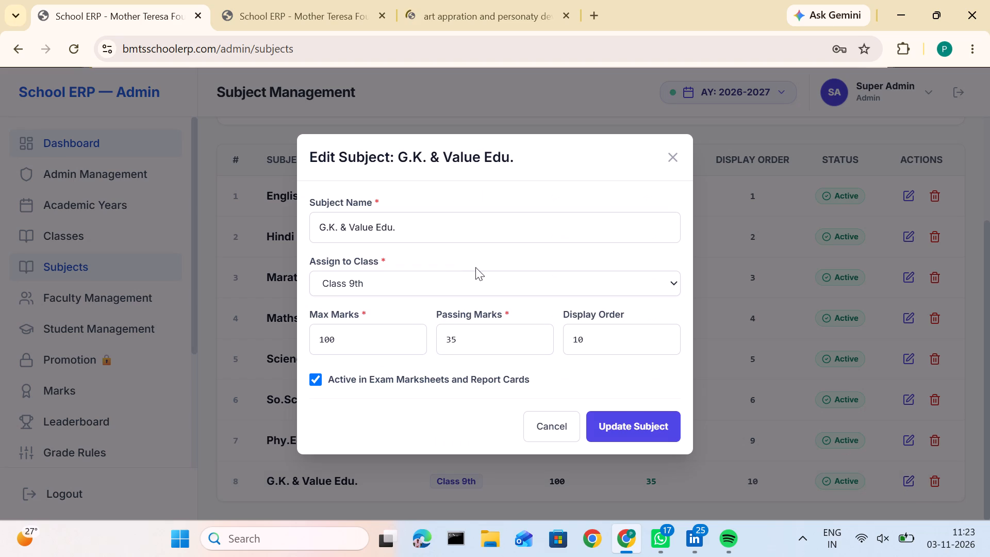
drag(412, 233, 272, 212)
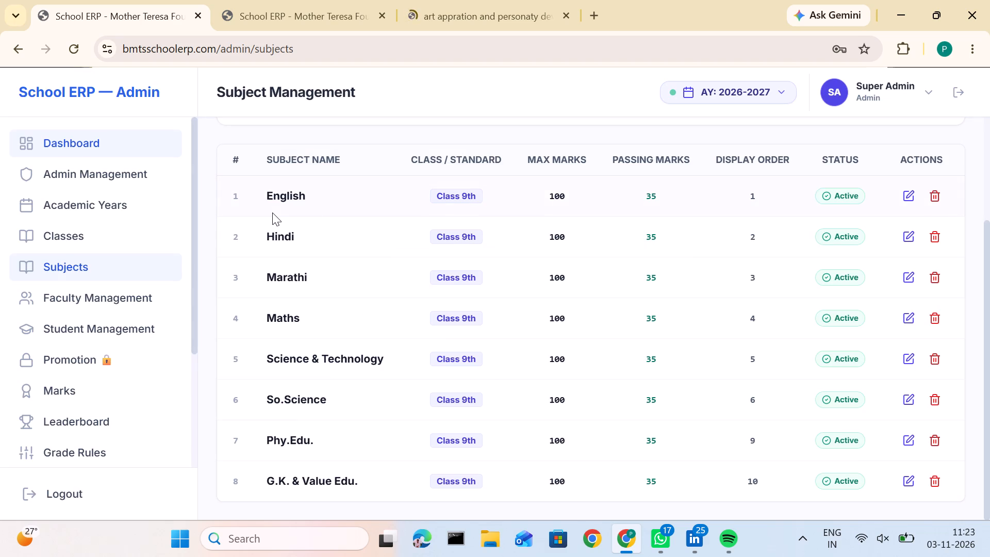
Replace the name of the Class 9th subject G.K. & Value Edu. with the copied phrase "art appreciation and personality development".
click(907, 491)
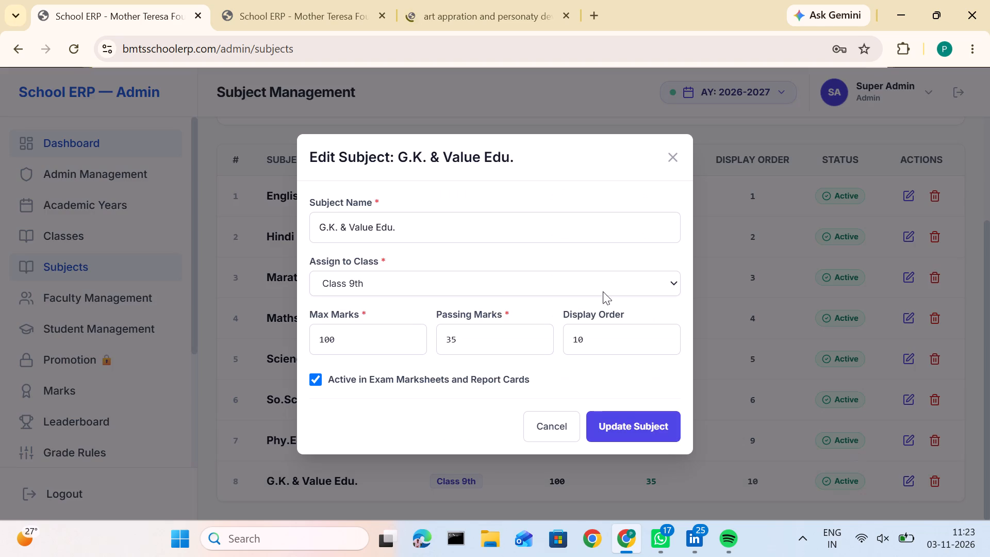
drag(393, 232, 319, 229)
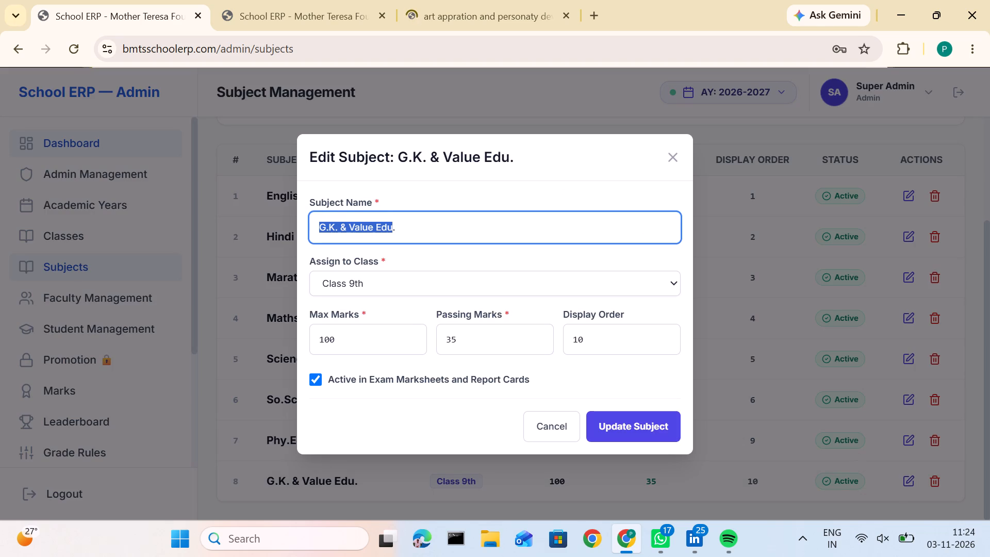
drag(319, 229, 319, 229)
key(BackSpace)
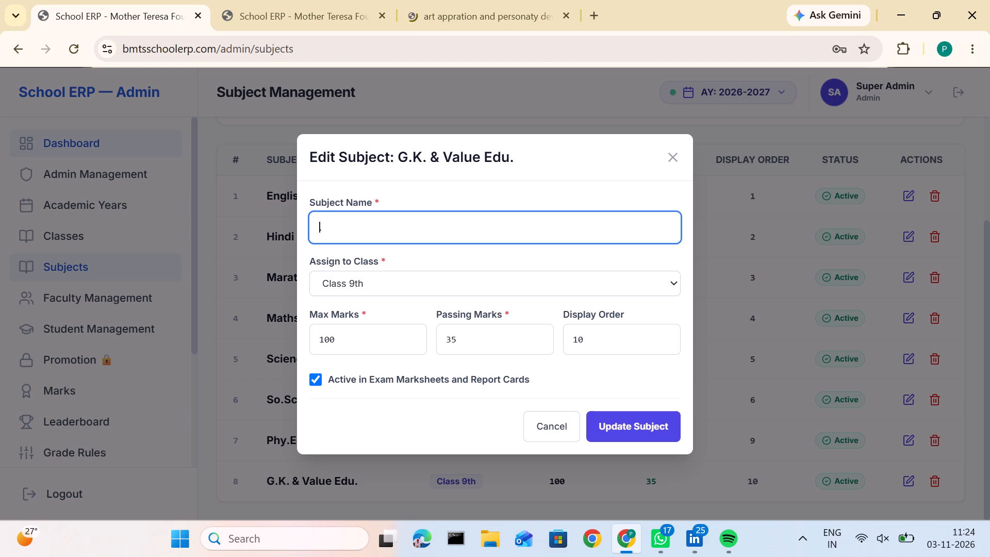
key(Right)
key(BackSpace)
key(ctrl+v)
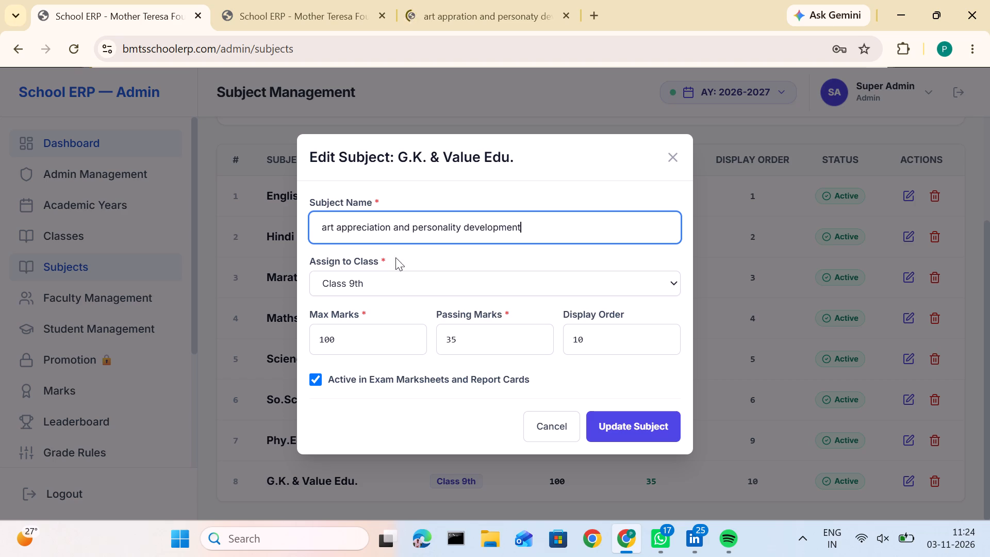
Capitalise the subject name as "Art Appreciation and Personality Development", save the subject and check the Class 9th list.
click(327, 230)
key(BackSpace)
key(shift+a)
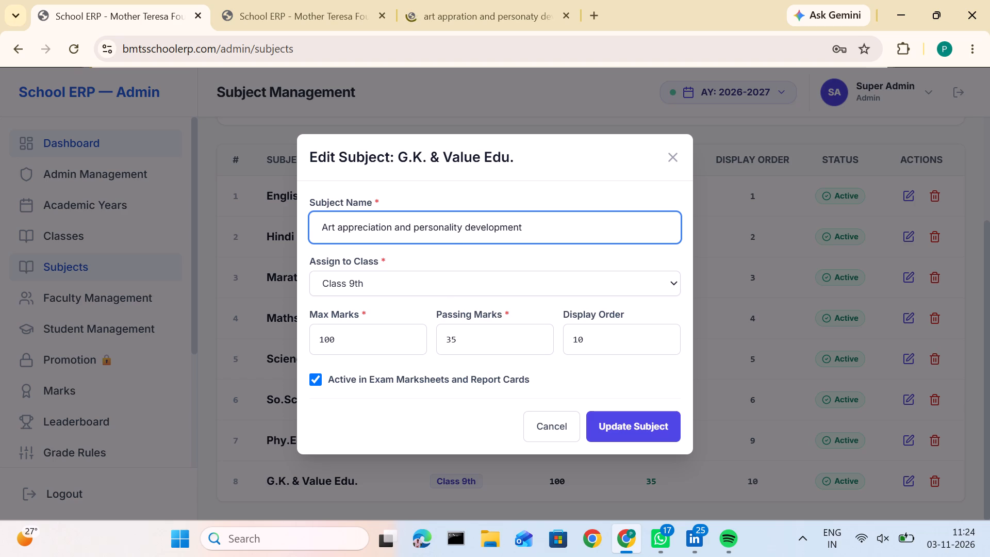
click(340, 226)
key(Right)
key(Right)
key(Left)
key(BackSpace)
key(shift+a)
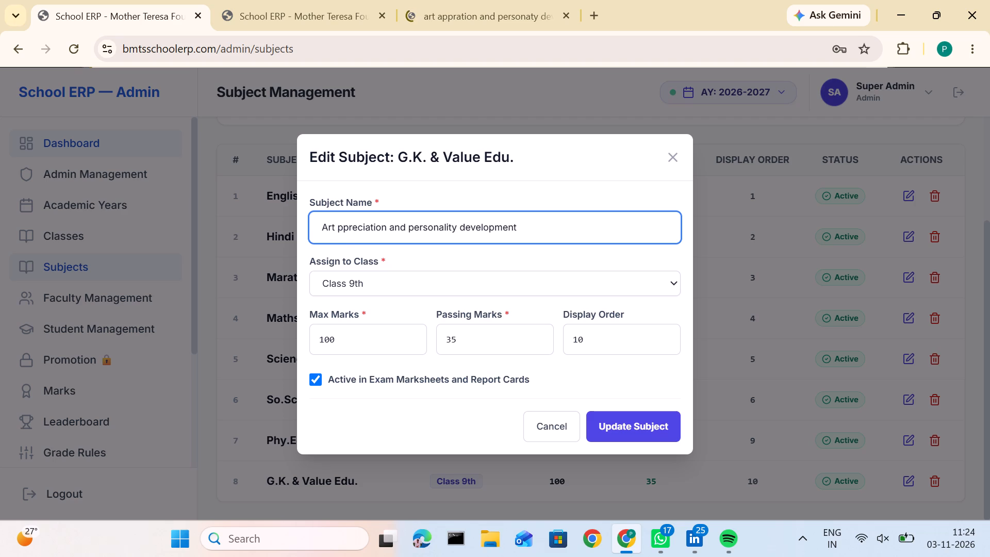
click(421, 232)
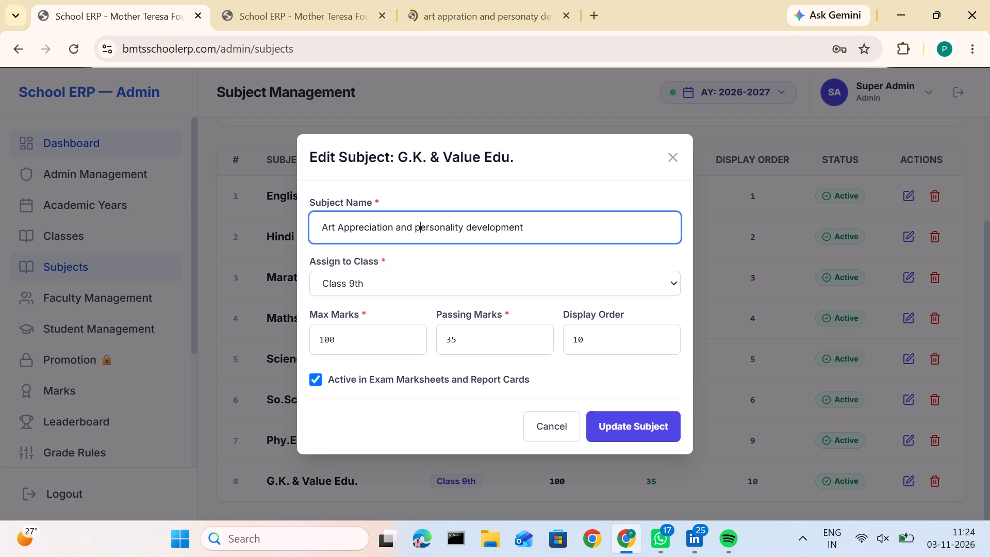
key(BackSpace)
key(shift+p)
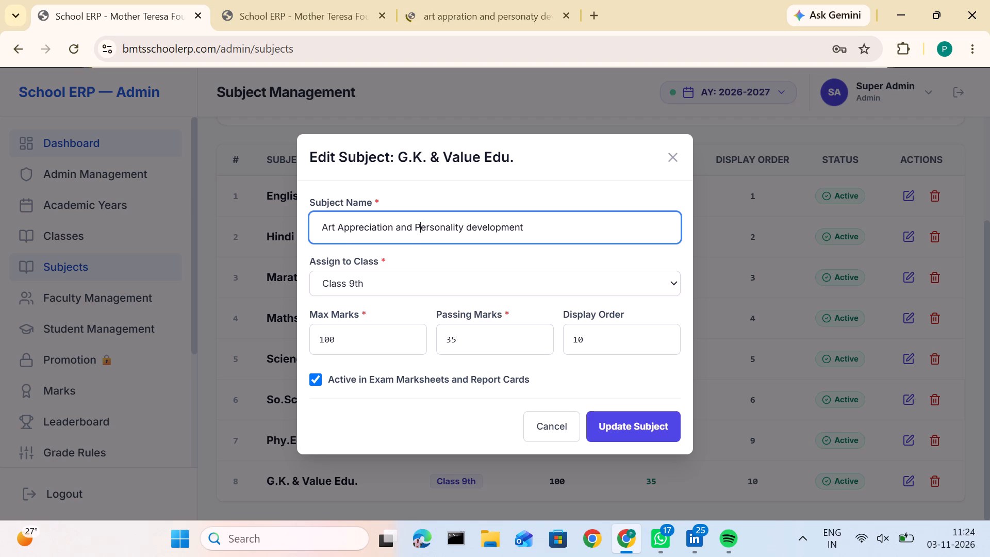
click(471, 228)
key(BackSpace)
key(shift+d)
click(606, 423)
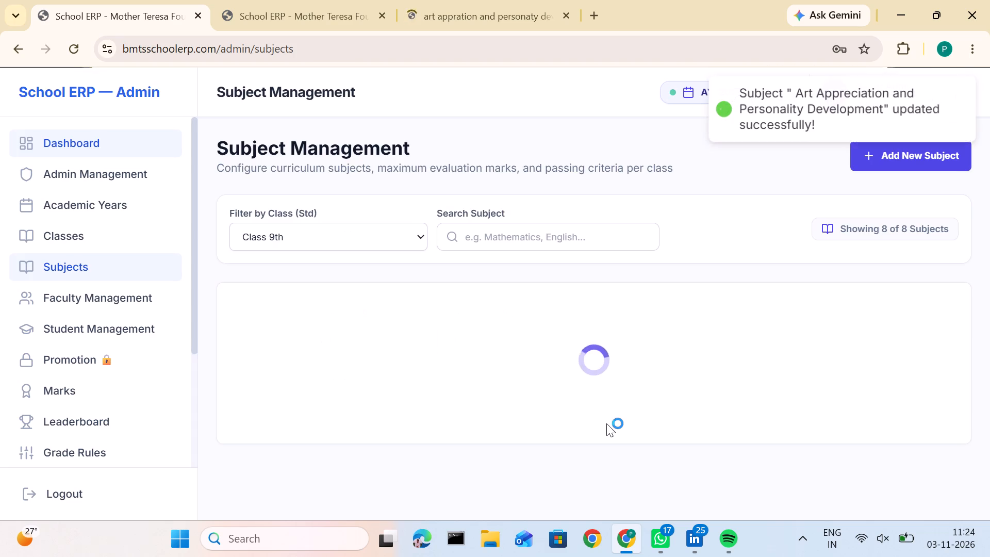
scroll(606, 423, down, 5)
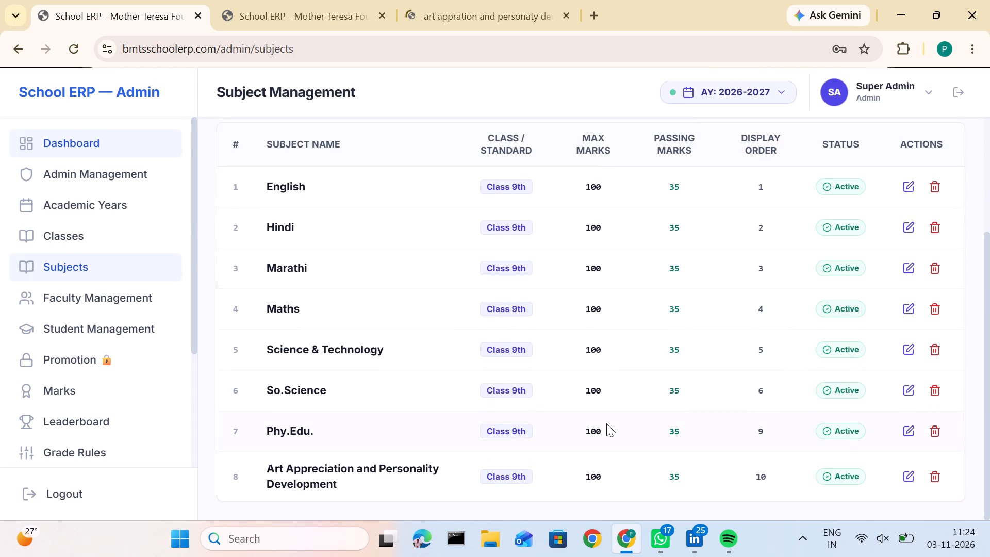
scroll(606, 423, up, 8)
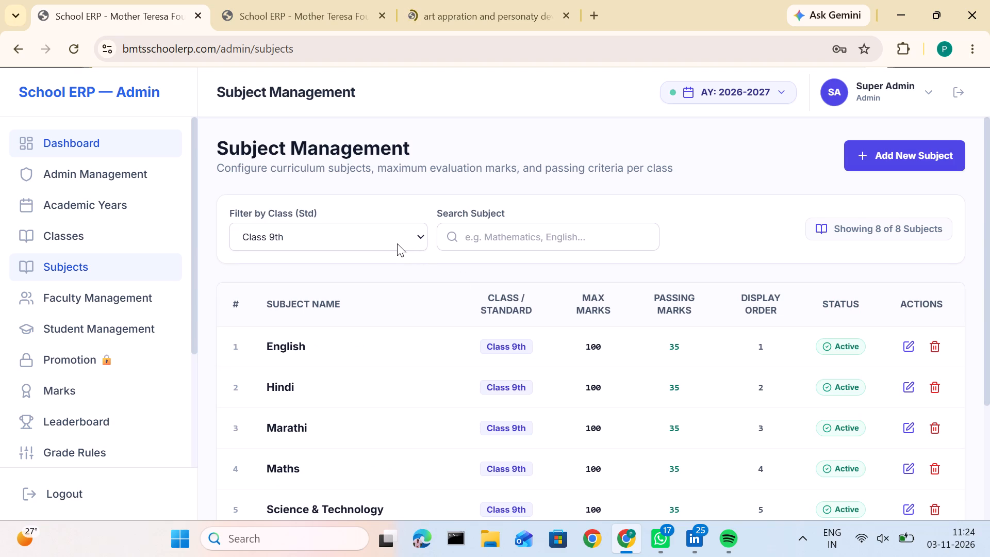
Filter the subject list to Class 10th.
click(397, 243)
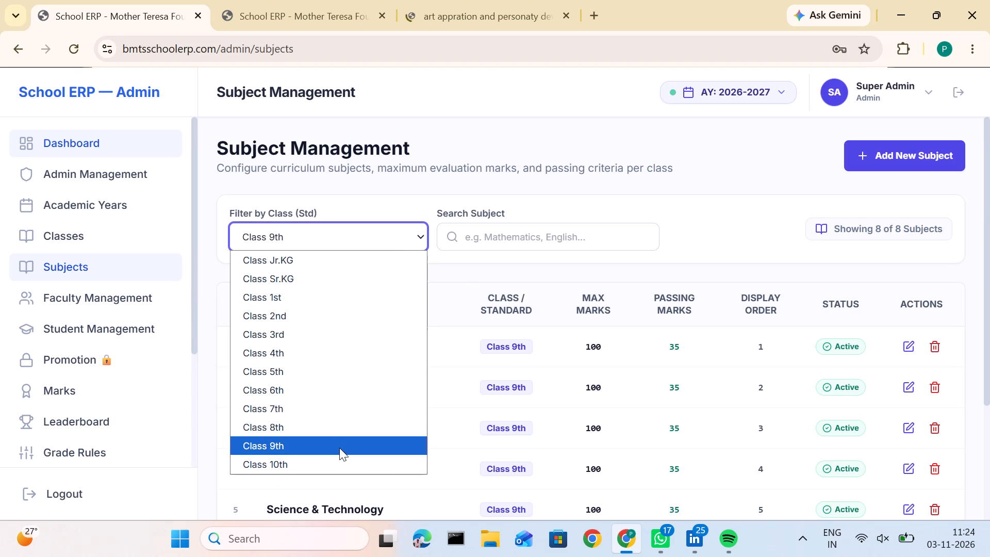
scroll(561, 391, down, 3)
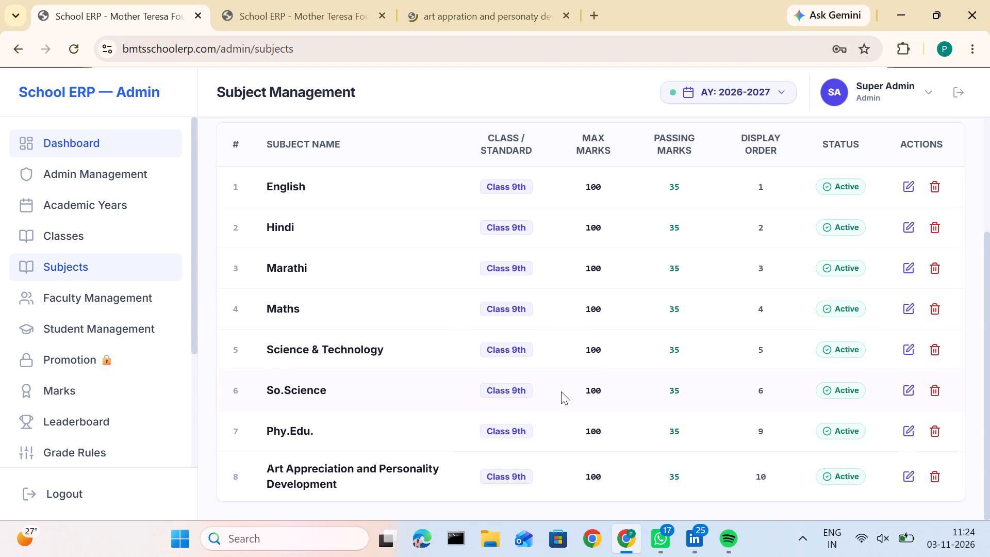
scroll(561, 391, up, 4)
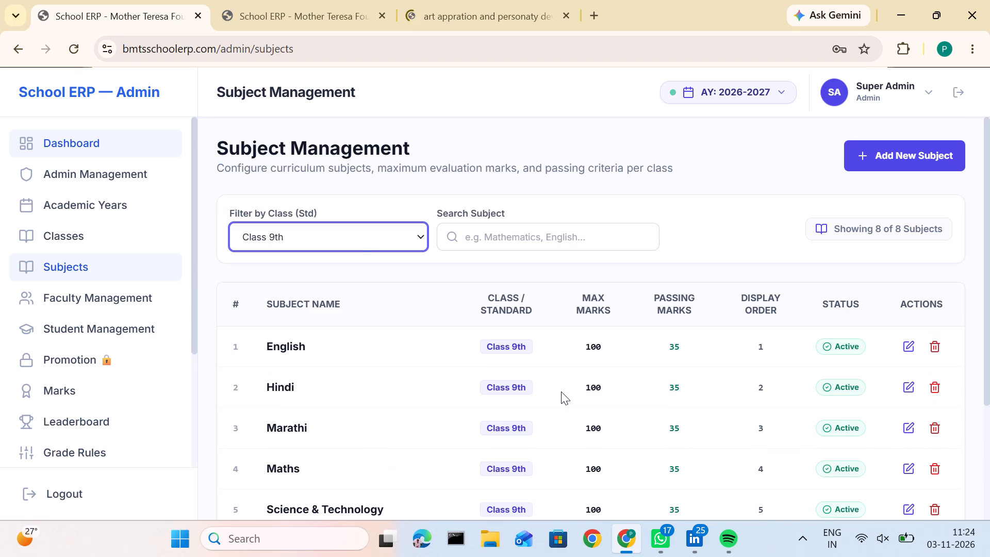
click(356, 241)
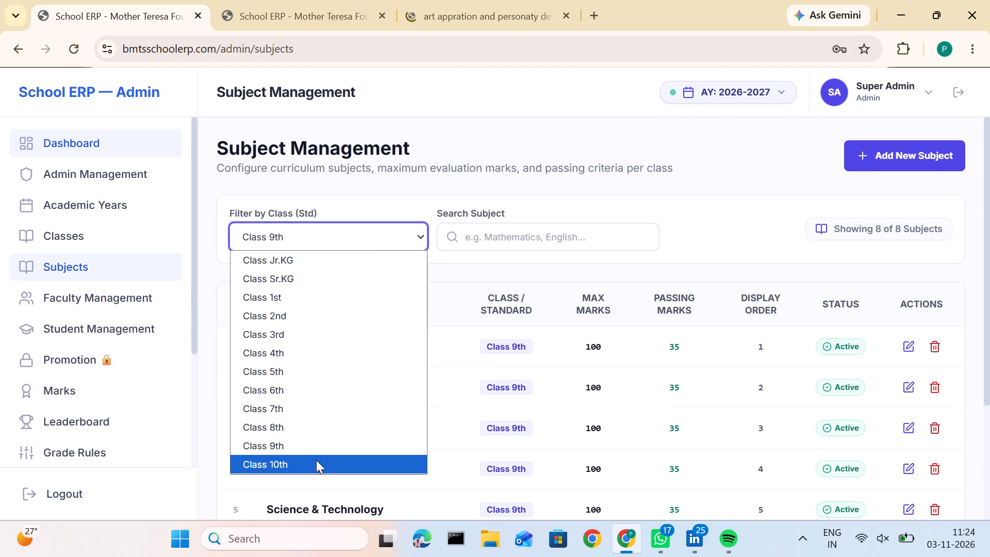
click(316, 460)
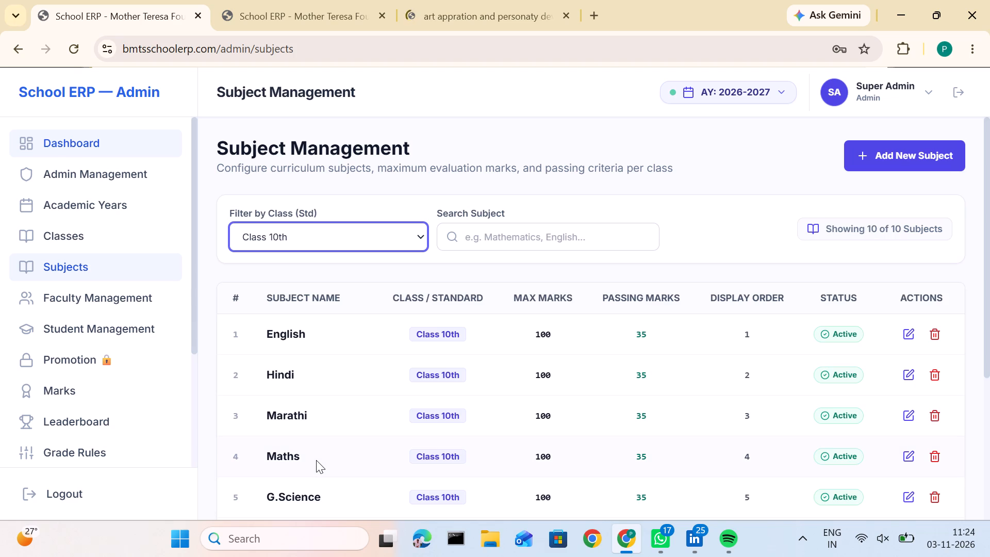
click(304, 237)
click(412, 190)
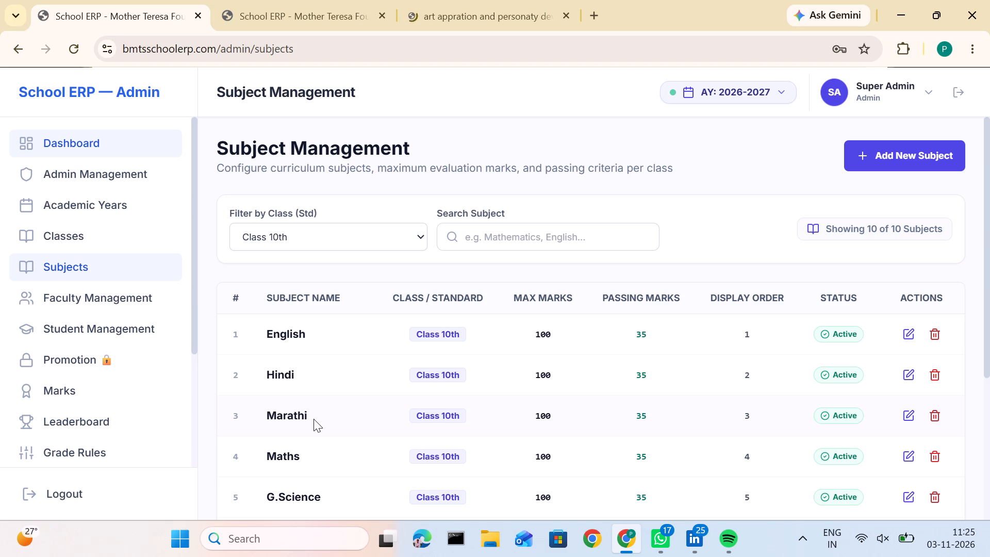
Rename the Class 10th subject G.Science as "Science & Technology" and save it.
scroll(313, 419, down, 2)
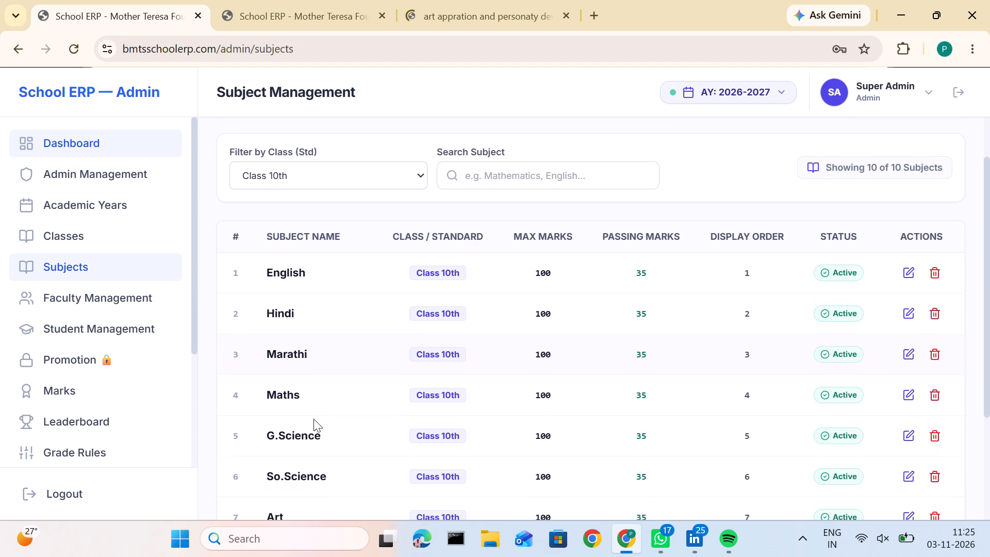
scroll(313, 419, down, 3)
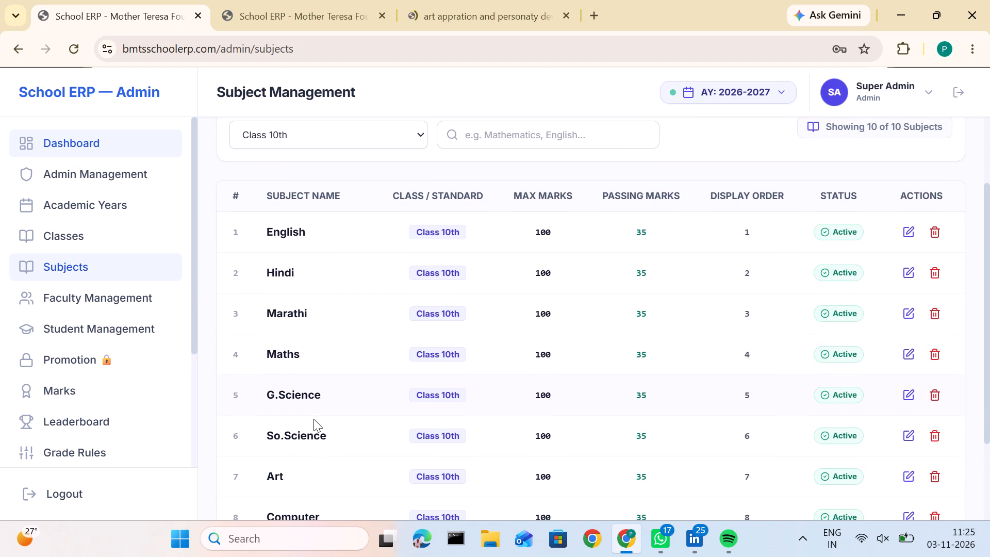
scroll(313, 419, down, 2)
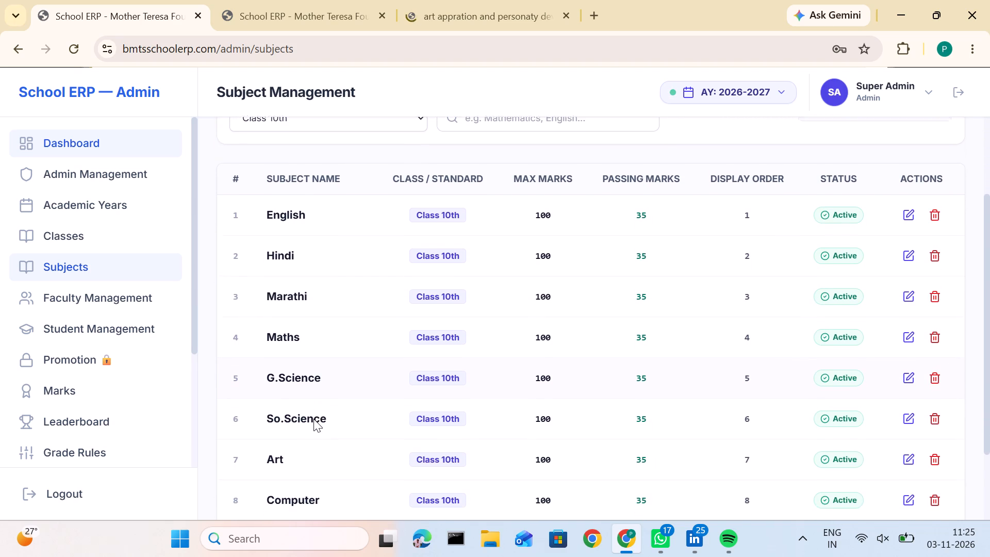
scroll(313, 419, down, 2)
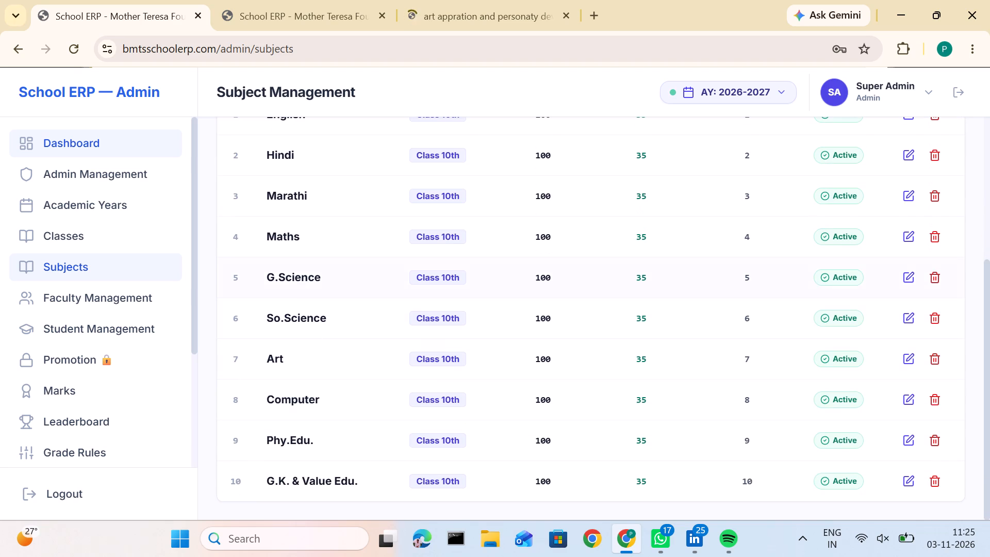
click(909, 283)
click(374, 227)
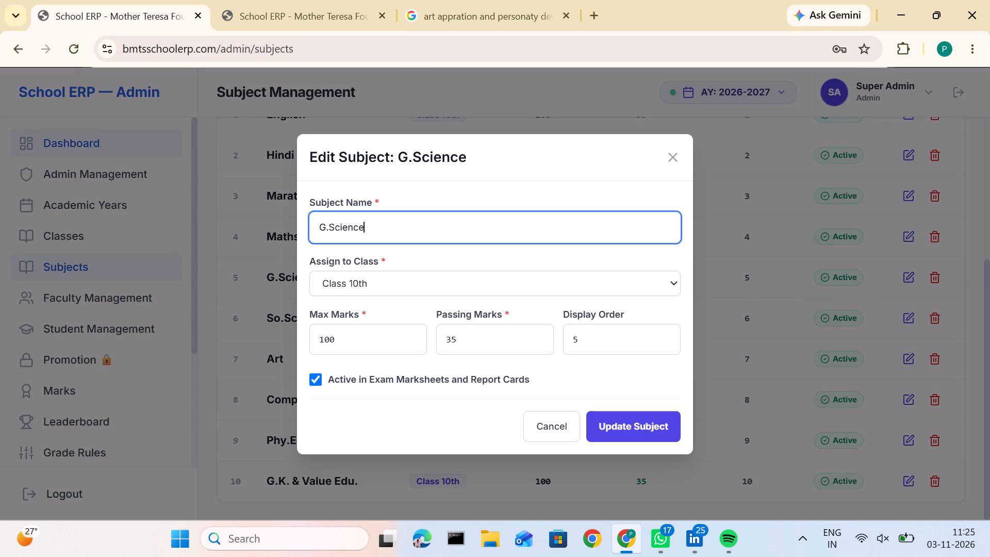
click(362, 228)
key(BackSpace)
key(BackSpace)
key(BackSpace)
key(BackSpace)
key(BackSpace)
key(BackSpace)
key(BackSpace)
key(BackSpace)
key(BackSpace)
key(BackSpace)
key(BackSpace)
key(BackSpace)
key(BackSpace)
key(BackSpace)
key(BackSpace)
key(shift+s)
key(c)
text(ience)
key(space)
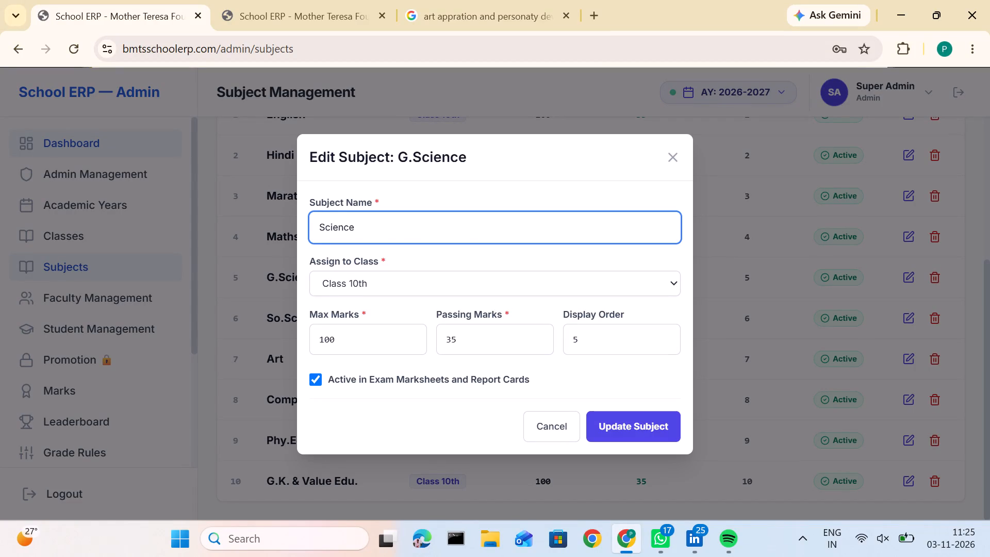
text(& Technol)
text(ogy)
click(616, 429)
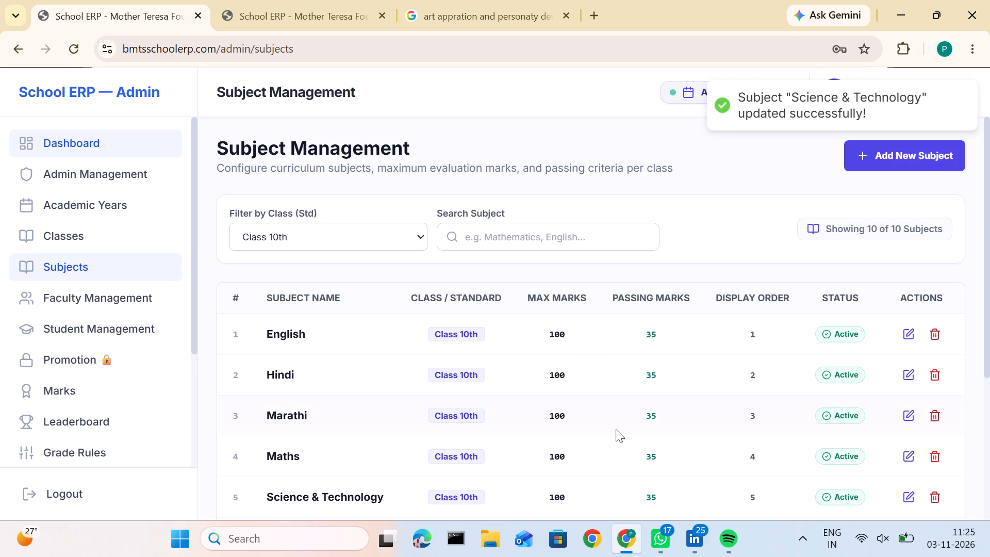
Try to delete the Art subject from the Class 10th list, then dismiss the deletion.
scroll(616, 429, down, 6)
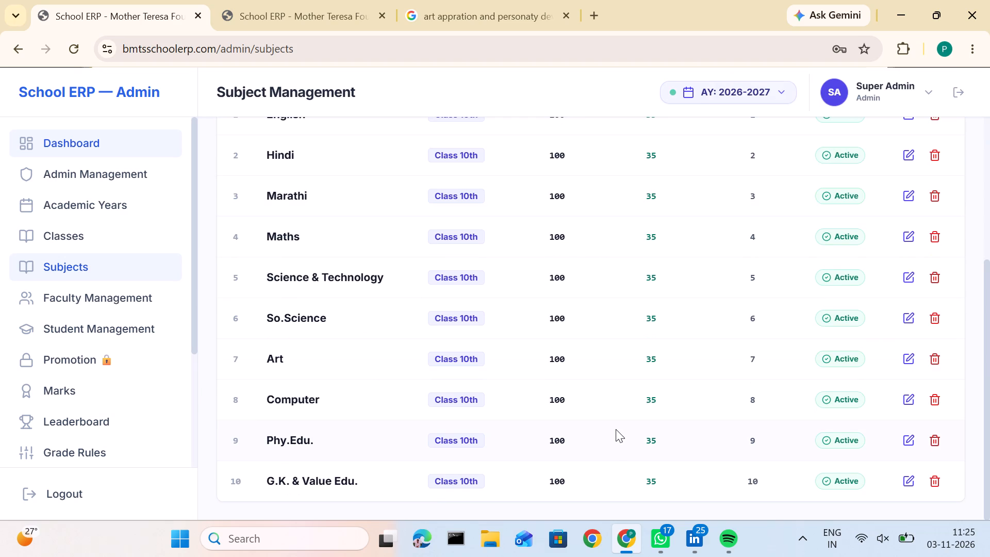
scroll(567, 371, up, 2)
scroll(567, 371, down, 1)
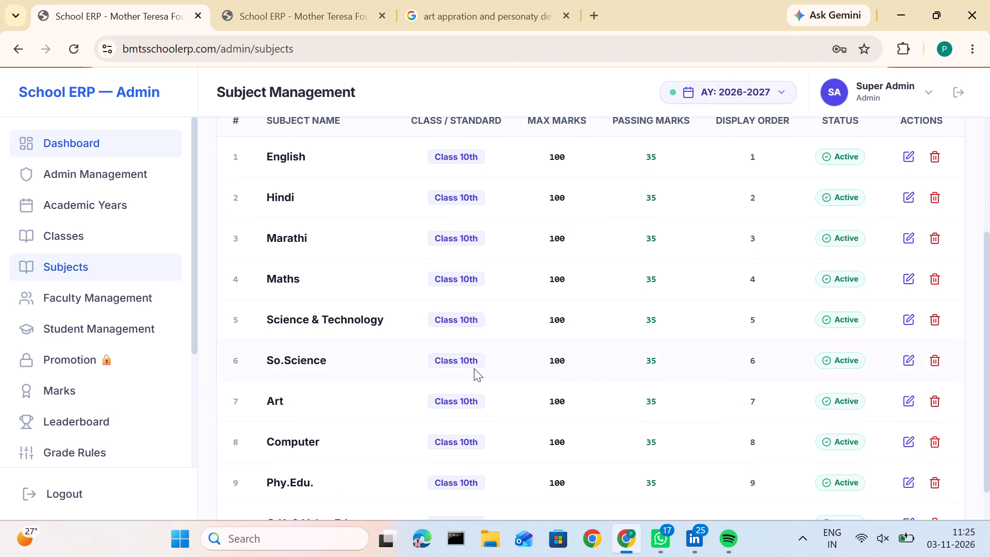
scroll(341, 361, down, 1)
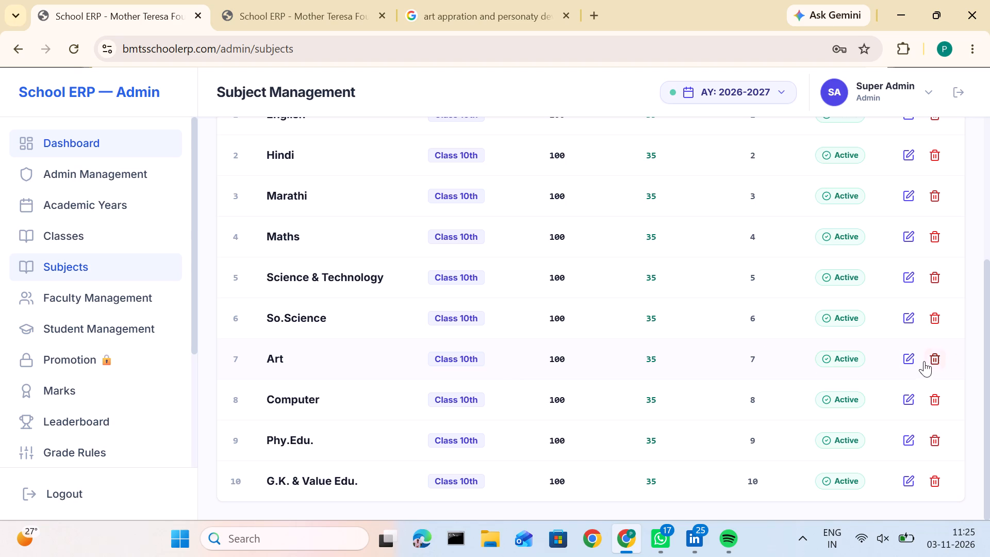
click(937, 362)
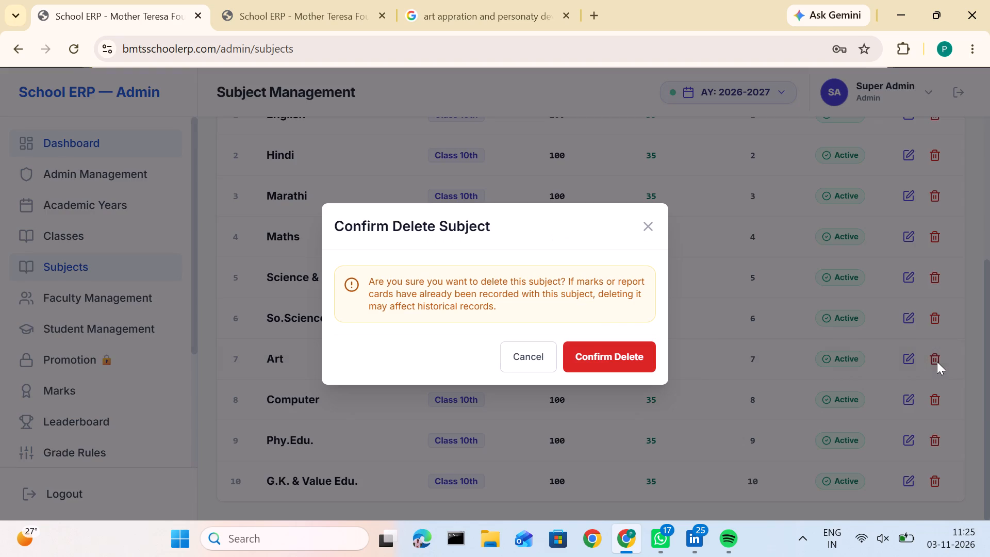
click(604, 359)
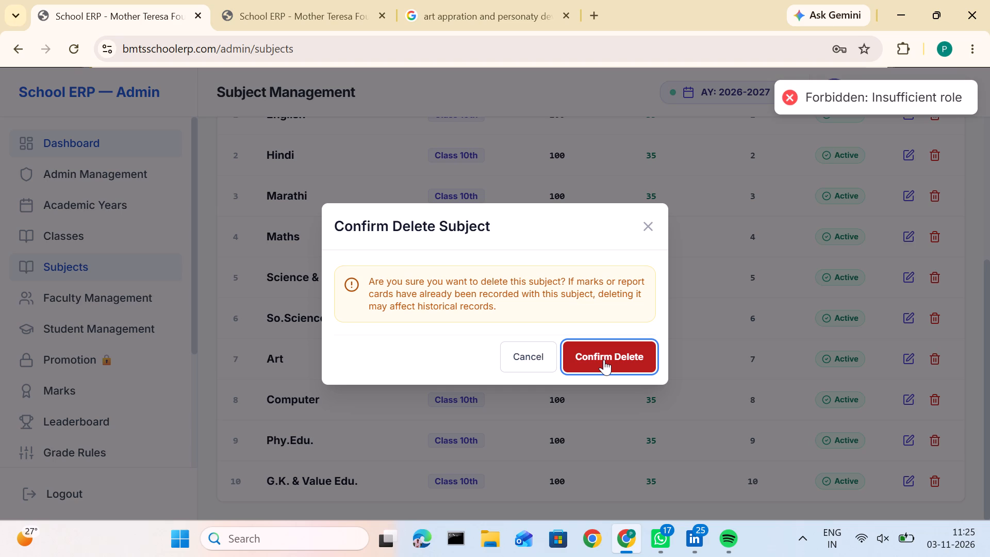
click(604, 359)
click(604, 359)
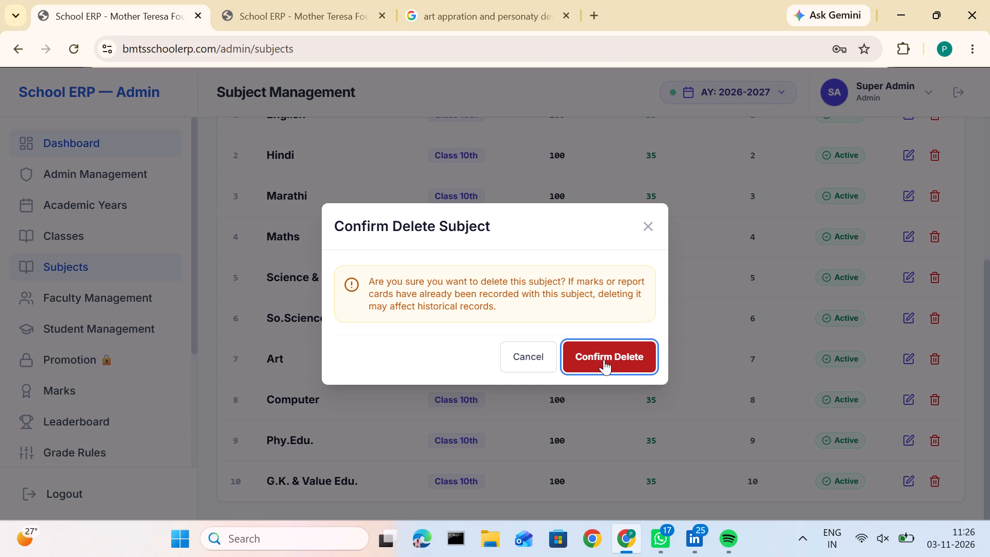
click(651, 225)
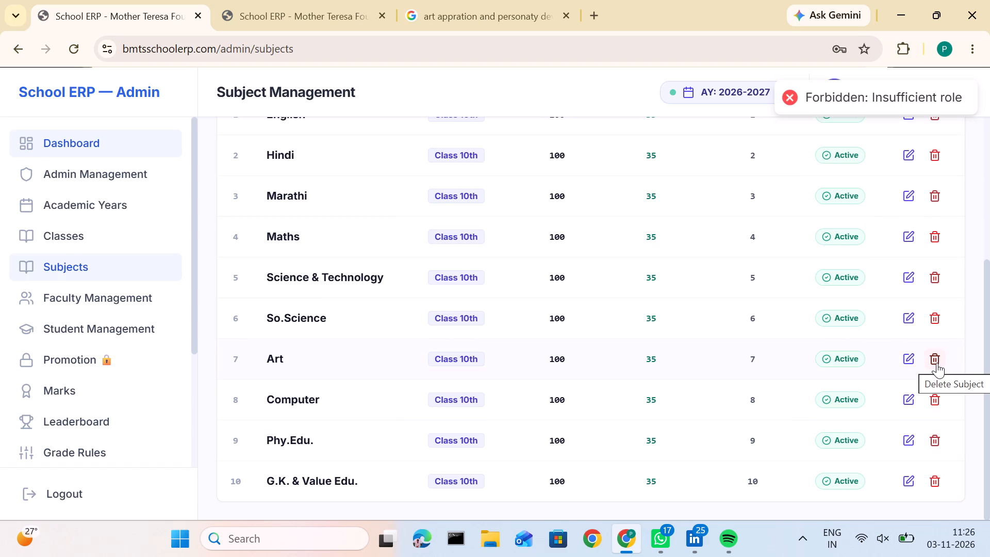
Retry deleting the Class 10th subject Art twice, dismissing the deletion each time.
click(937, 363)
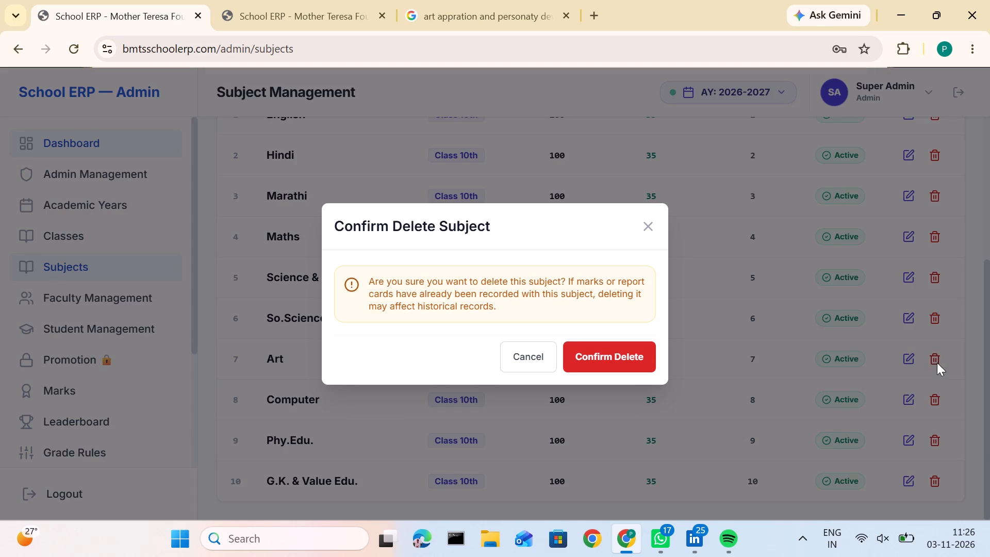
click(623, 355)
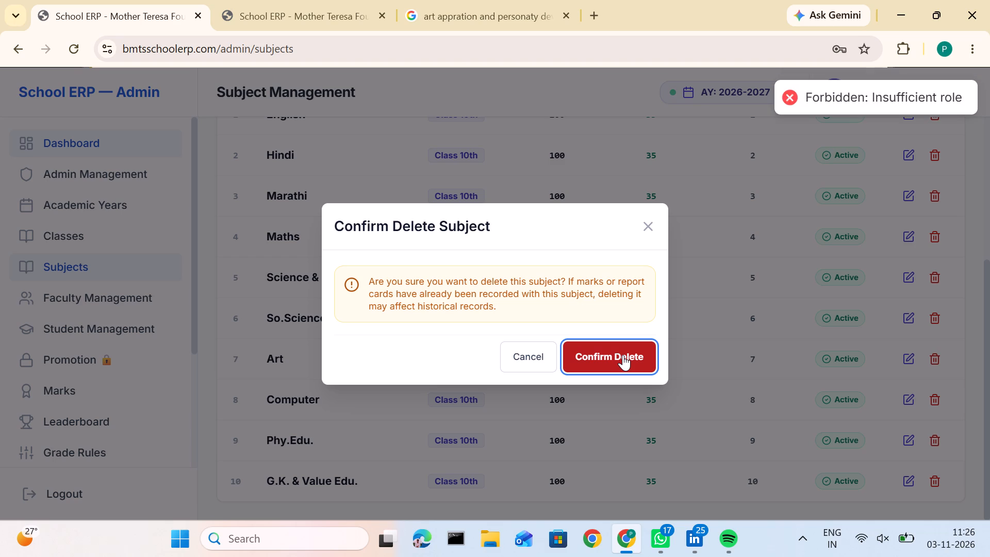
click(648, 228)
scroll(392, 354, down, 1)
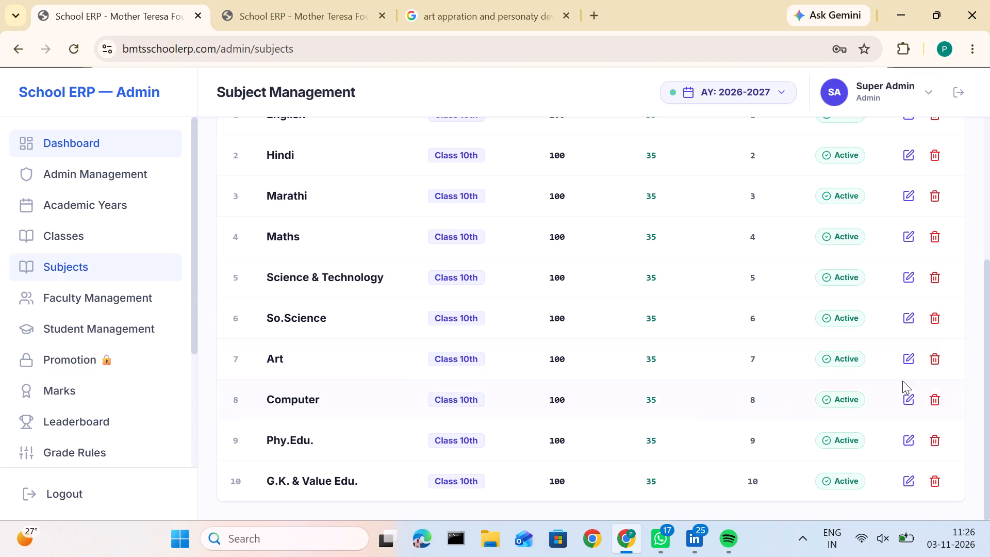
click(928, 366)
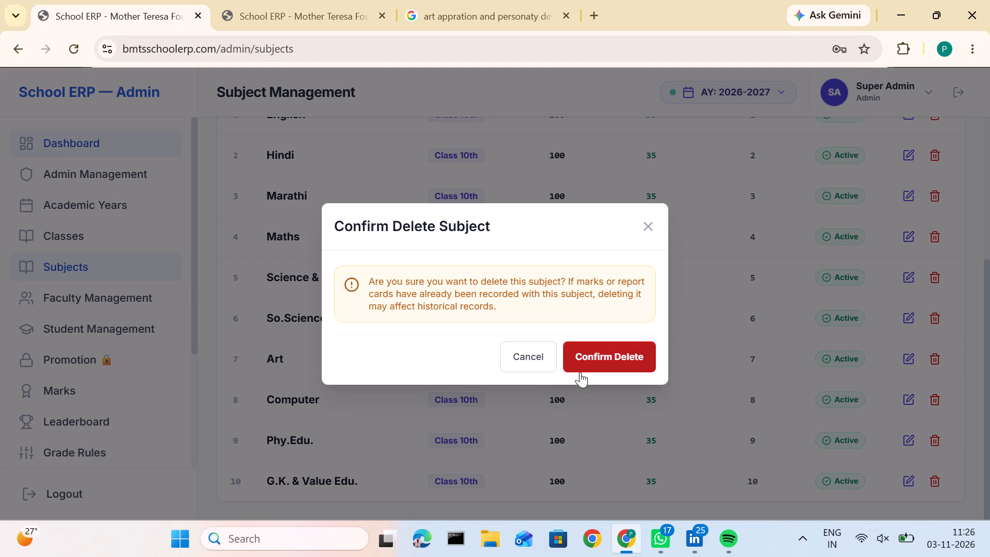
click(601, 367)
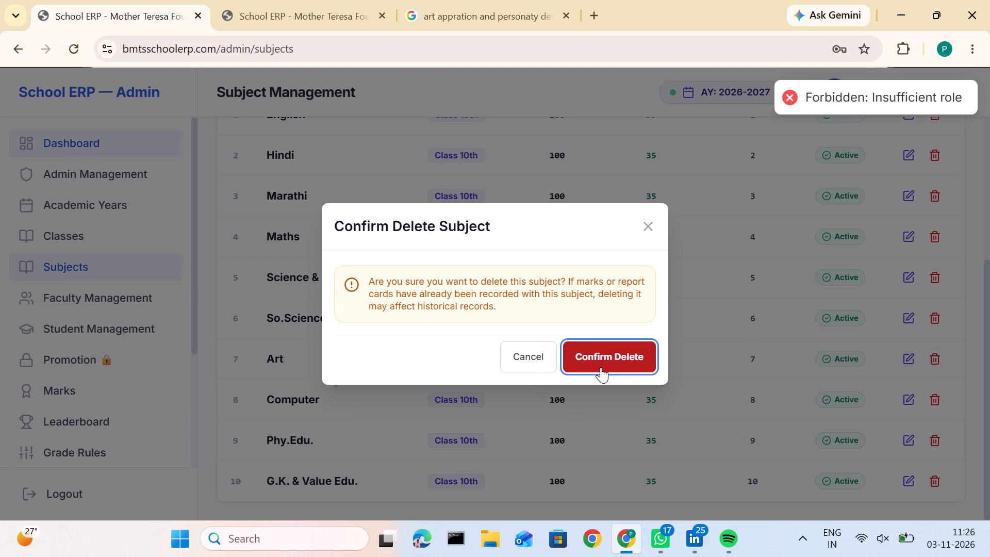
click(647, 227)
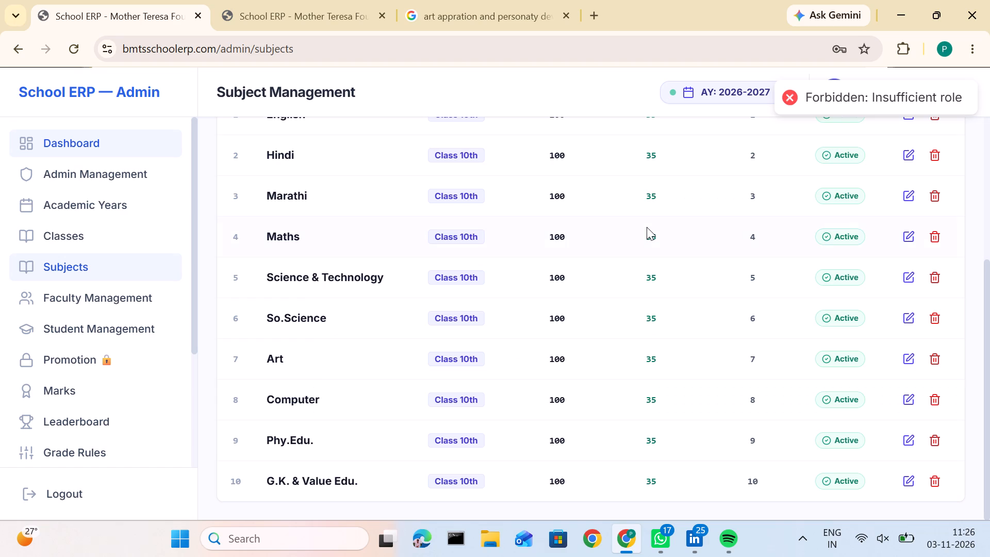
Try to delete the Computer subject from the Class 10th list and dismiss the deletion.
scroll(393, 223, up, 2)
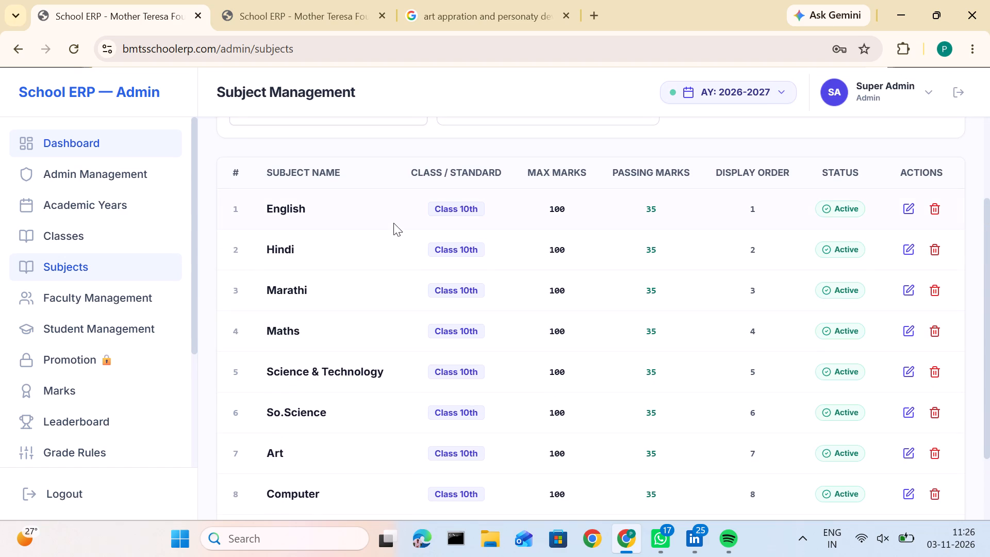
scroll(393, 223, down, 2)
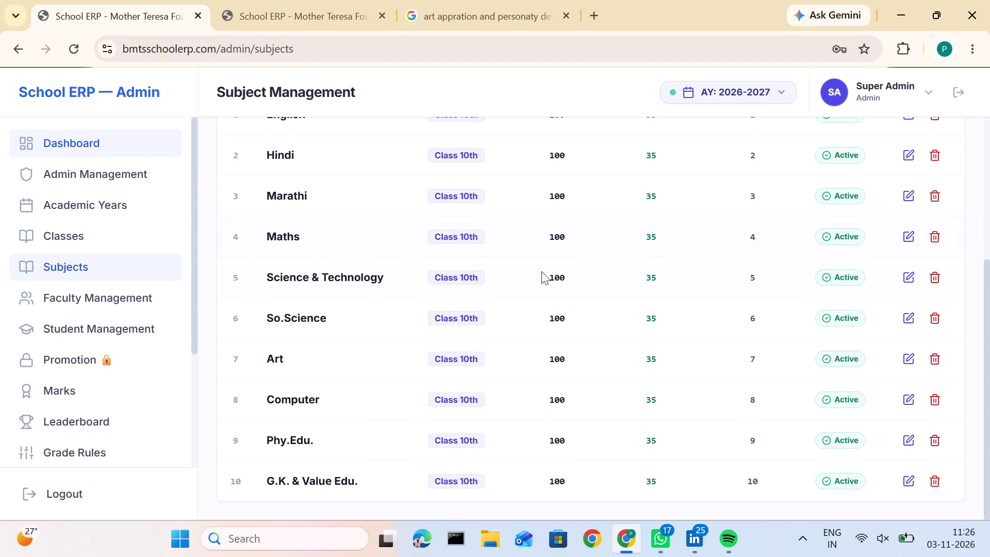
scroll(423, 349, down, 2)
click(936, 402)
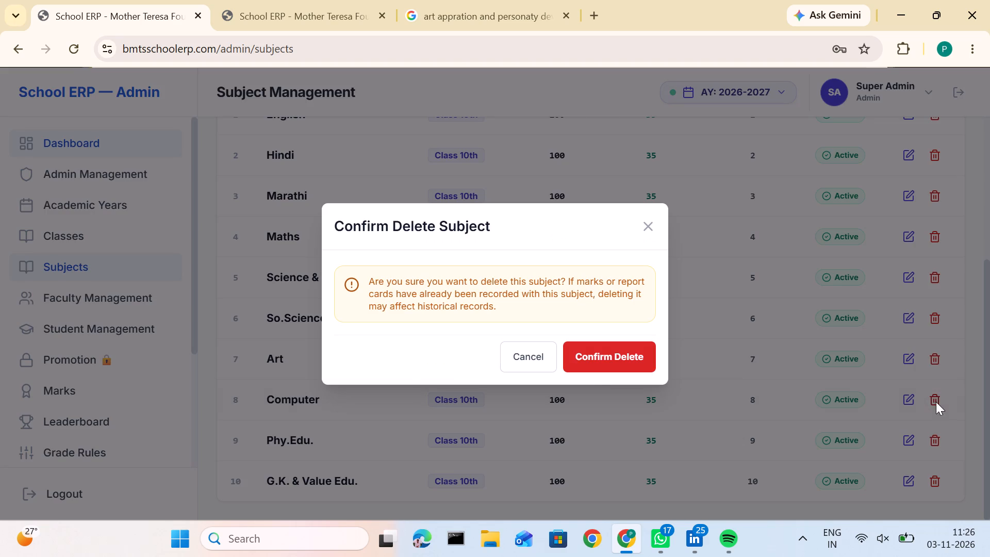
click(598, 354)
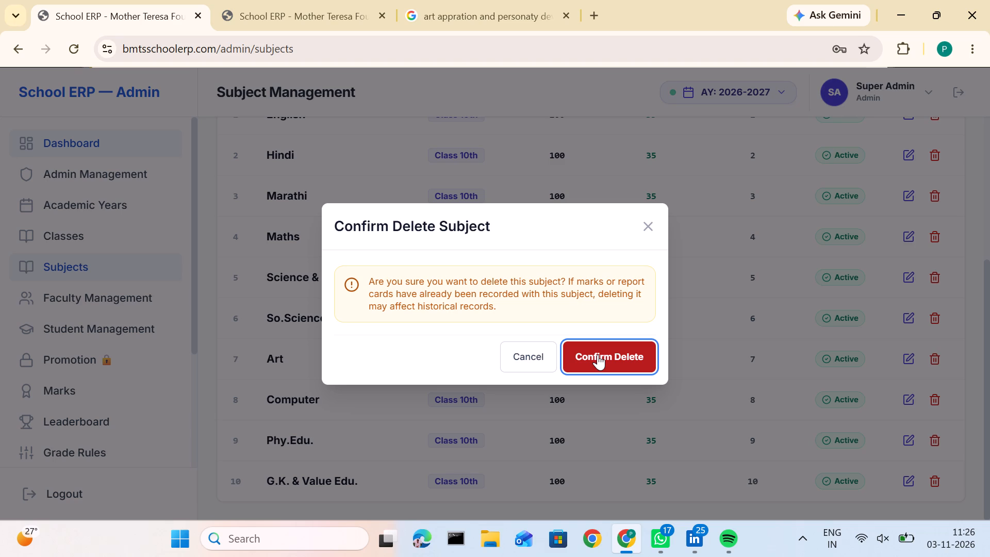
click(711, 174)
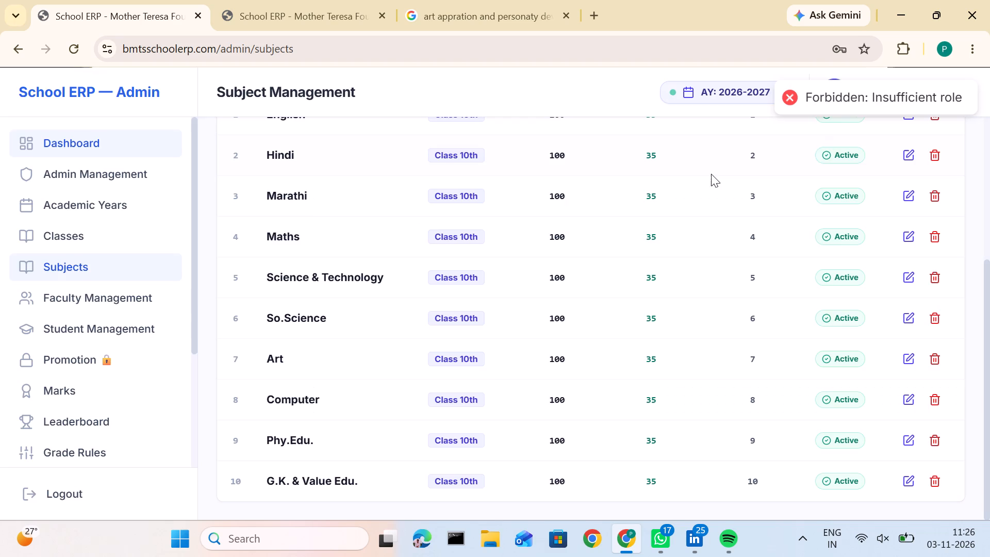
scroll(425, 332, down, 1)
Reload the Subject Management page and look through the Class Jr.KG subject list.
click(67, 51)
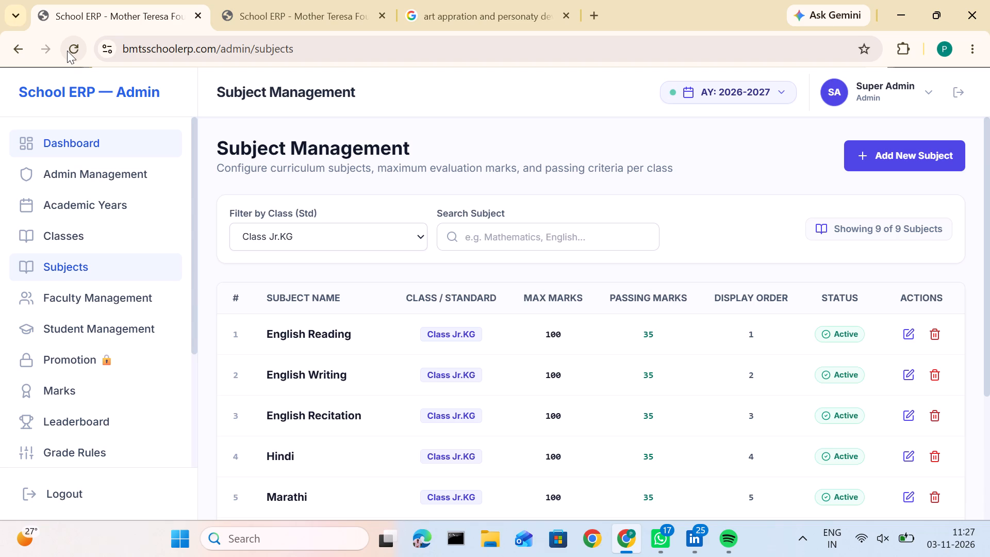
scroll(67, 51, down, 3)
scroll(331, 288, down, 4)
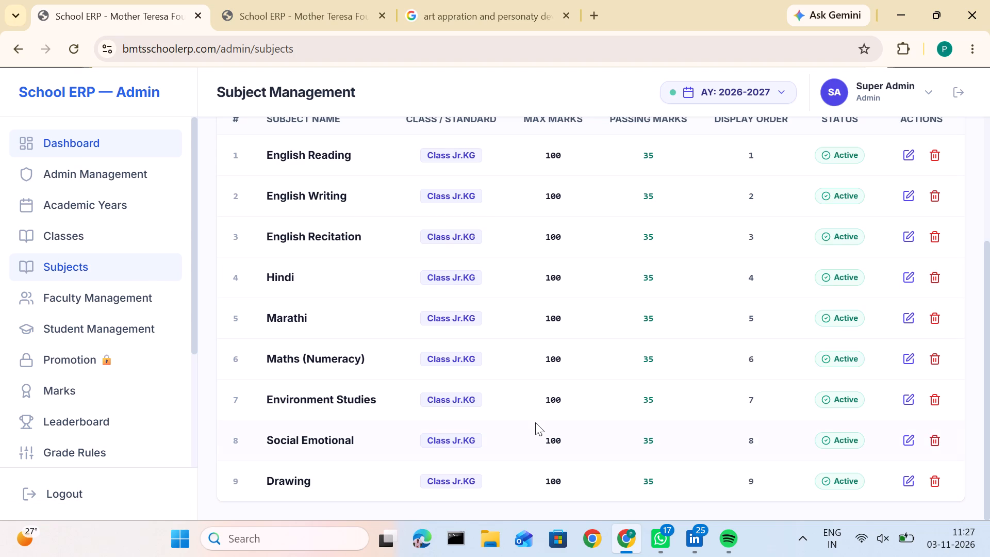
scroll(464, 381, up, 1)
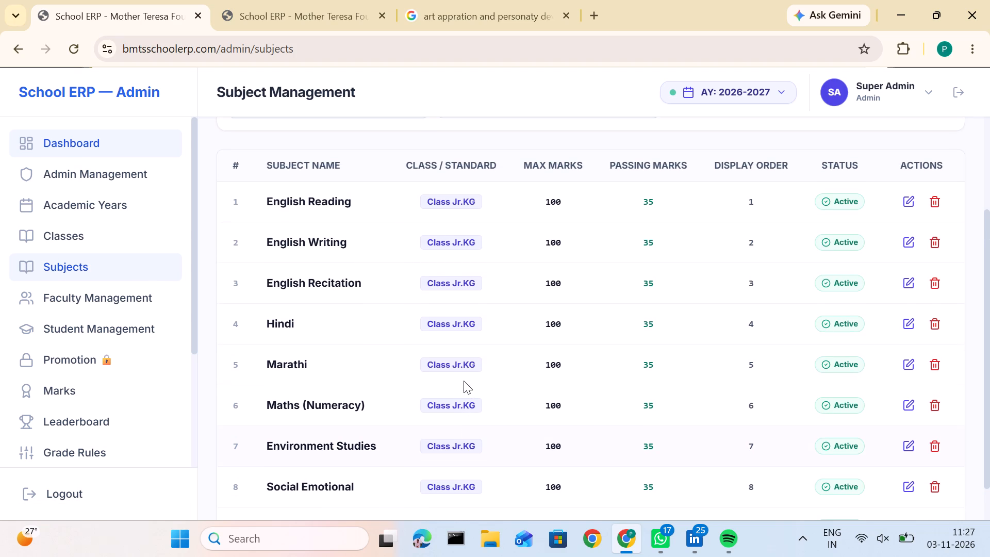